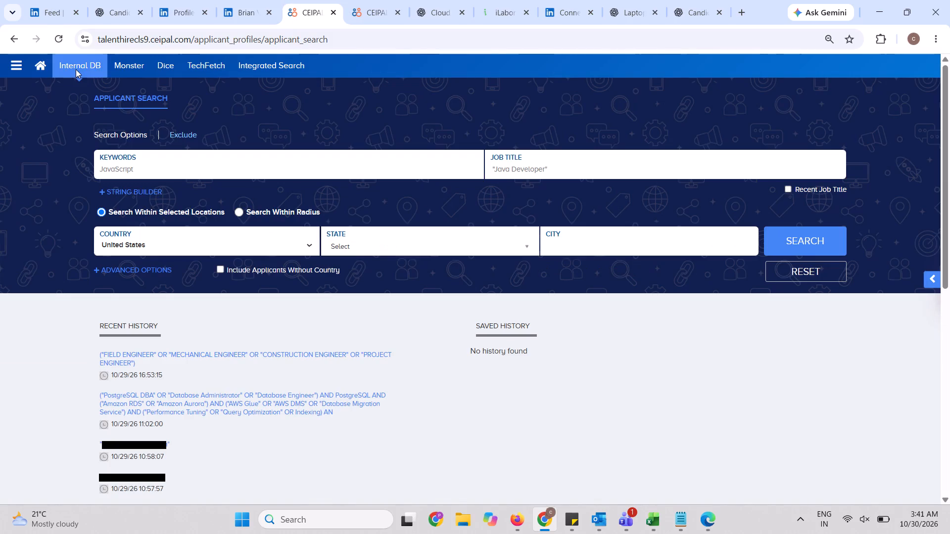
Rerun the recent internal database applicant search for ("FIELD ENGINEER" OR "MECHANICAL ENGINEER" OR "CONSTRUCTION ENGINEER" OR "PROJECT ENGINEER").
click(210, 353)
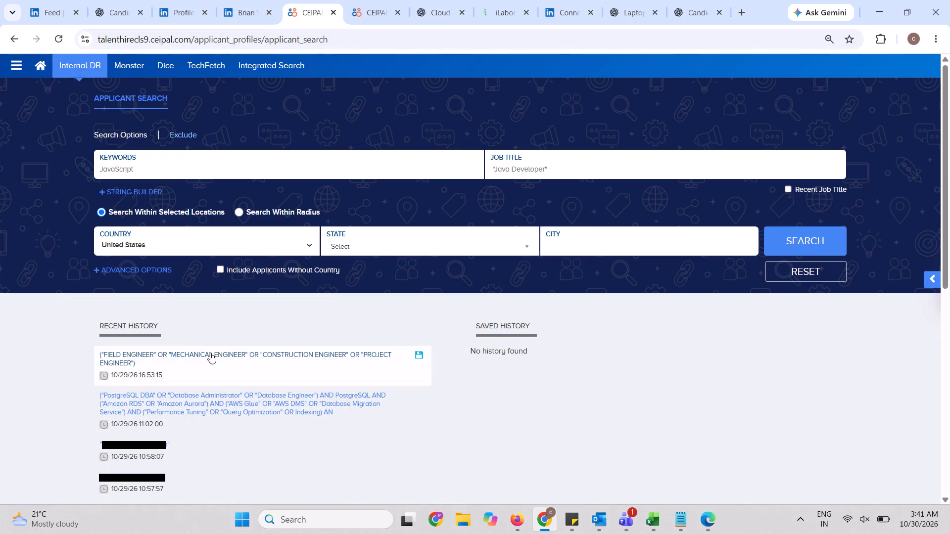
click(778, 236)
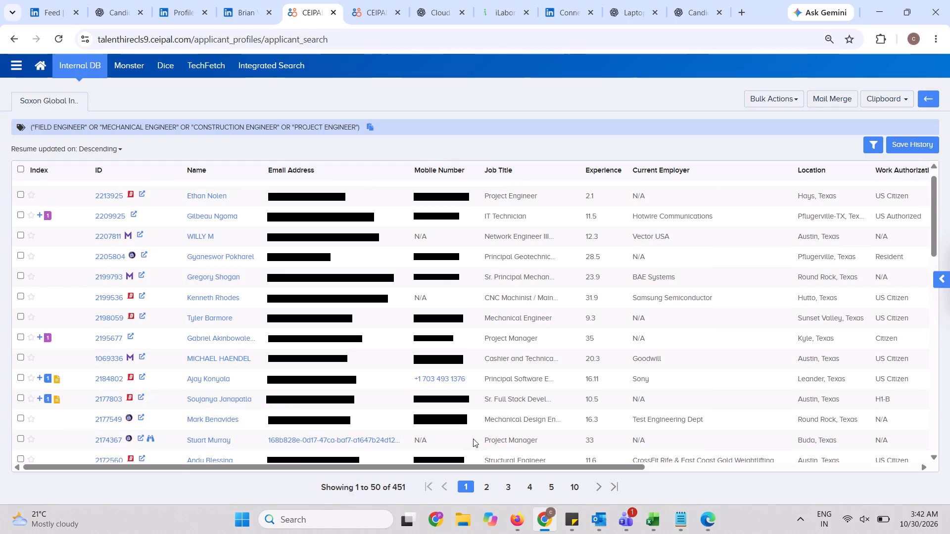
Review the first page of applicant search results, checking each candidate's job title, experience, current employer, location and work authorization.
scroll(473, 439, down, 1)
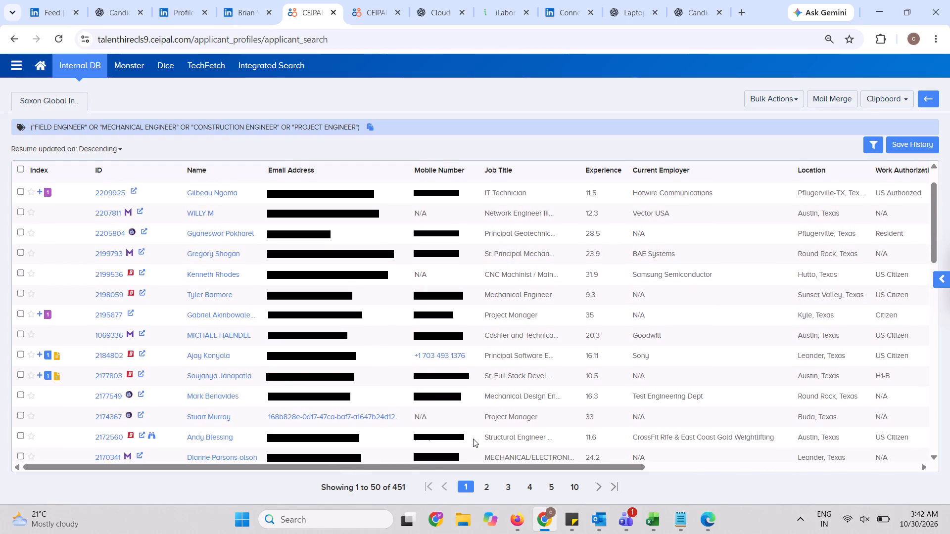
scroll(473, 439, down, 1)
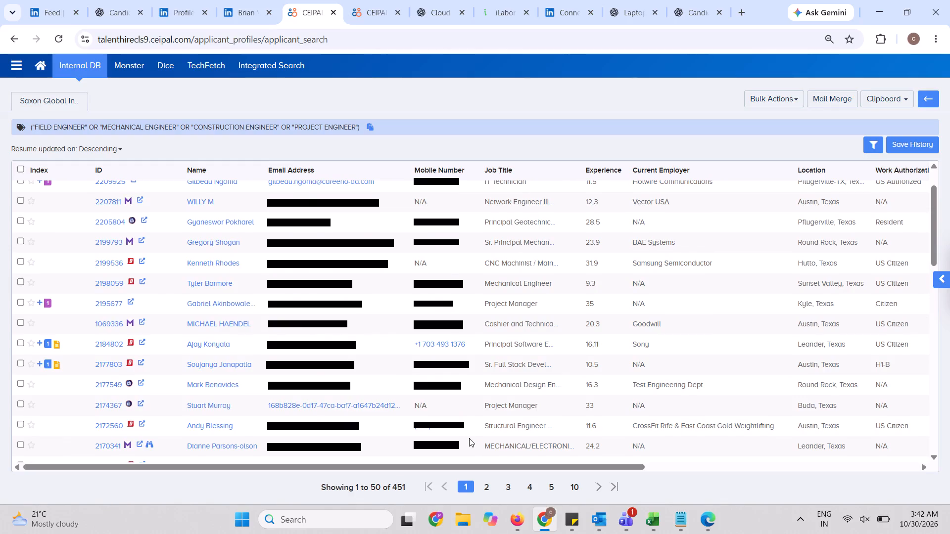
scroll(469, 438, down, 2)
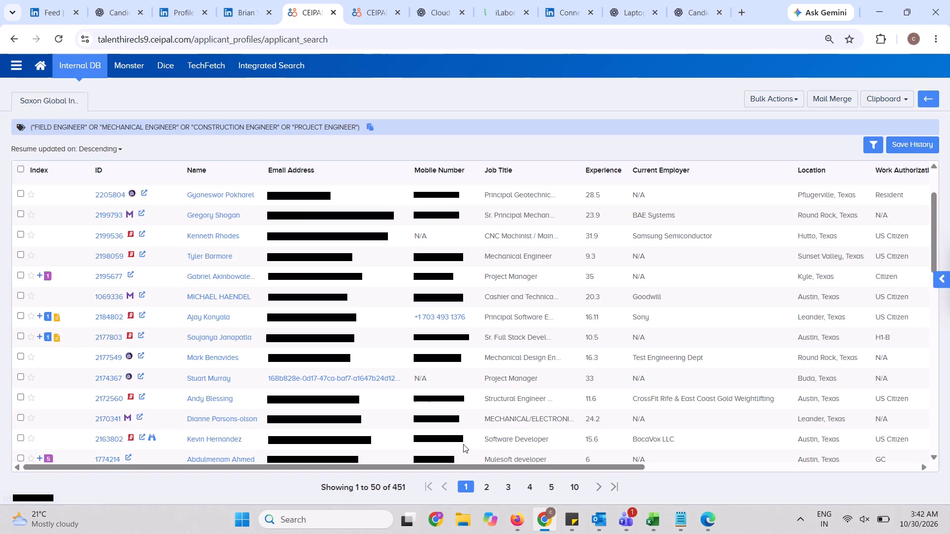
scroll(463, 444, down, 1)
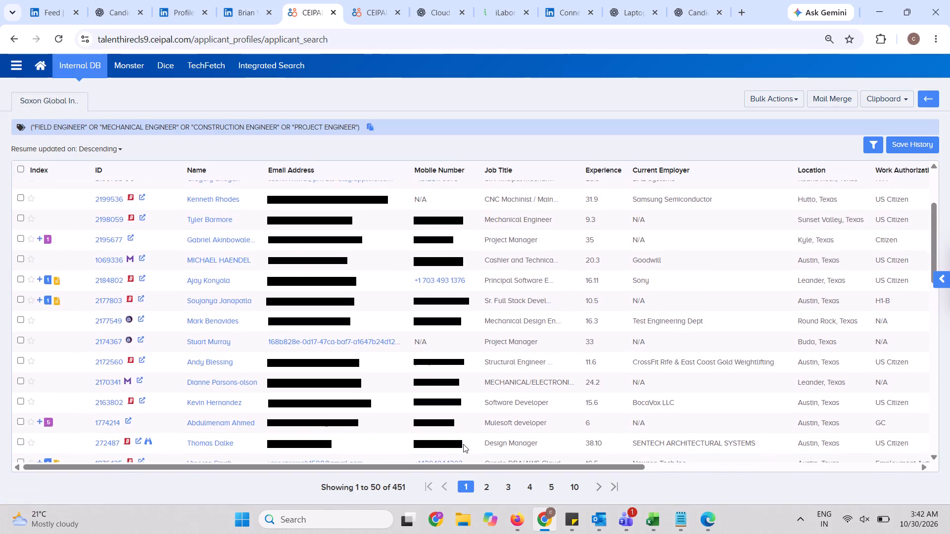
scroll(463, 444, down, 1)
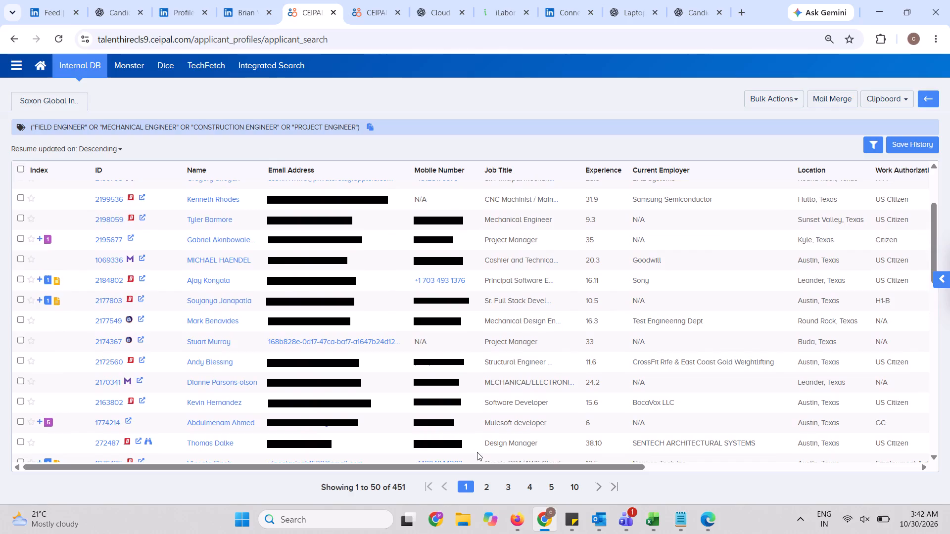
scroll(477, 452, down, 1)
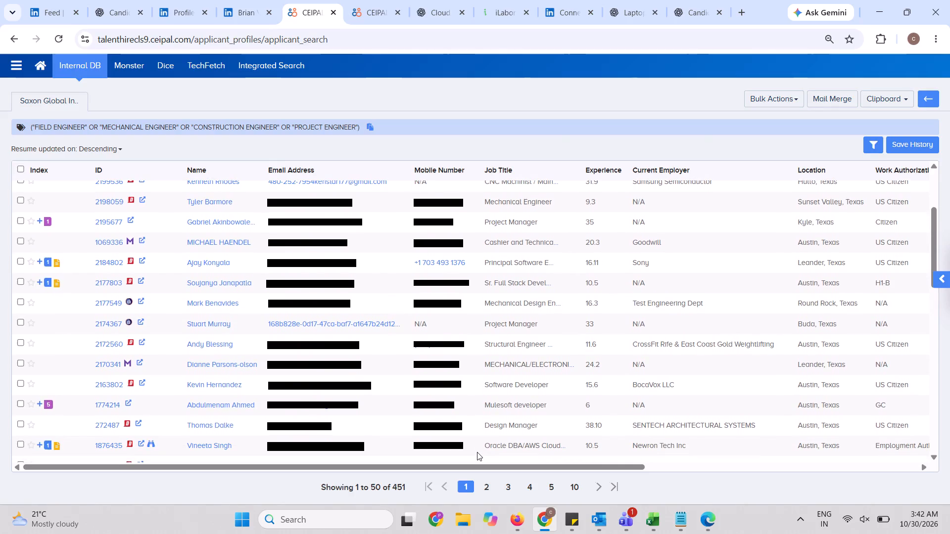
scroll(477, 452, down, 2)
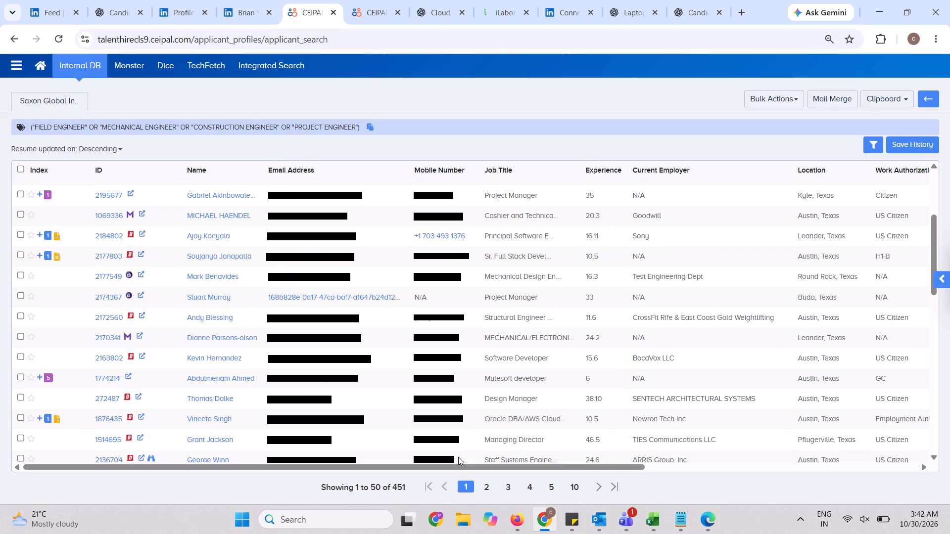
scroll(458, 457, down, 1)
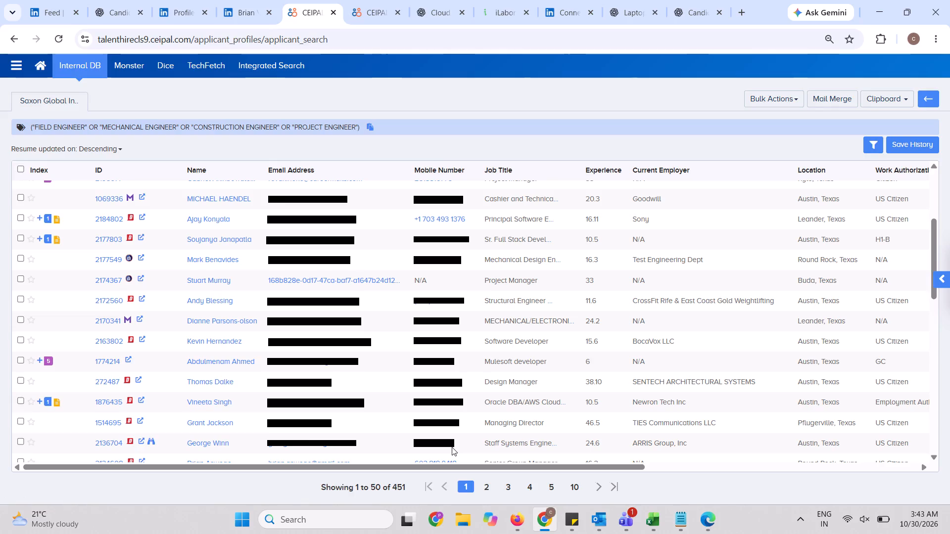
scroll(452, 447, down, 1)
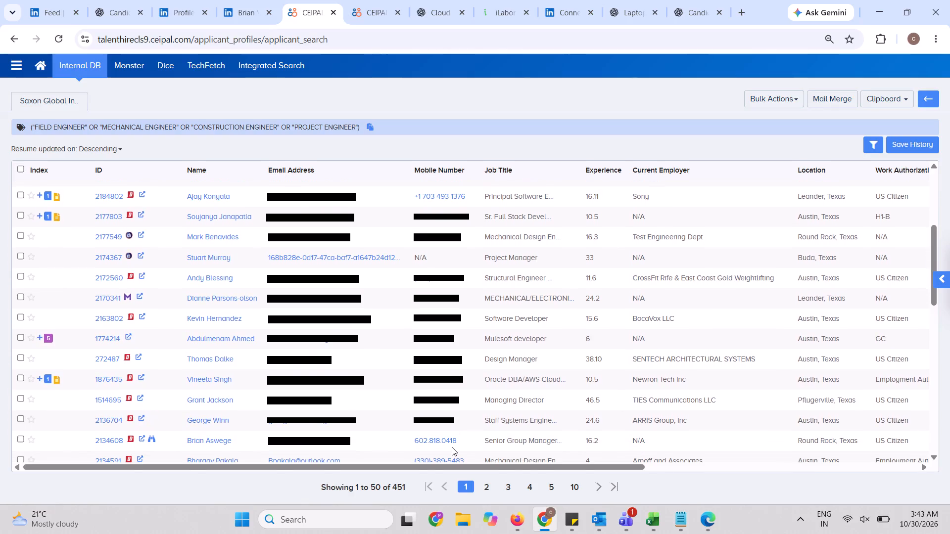
scroll(452, 447, down, 1)
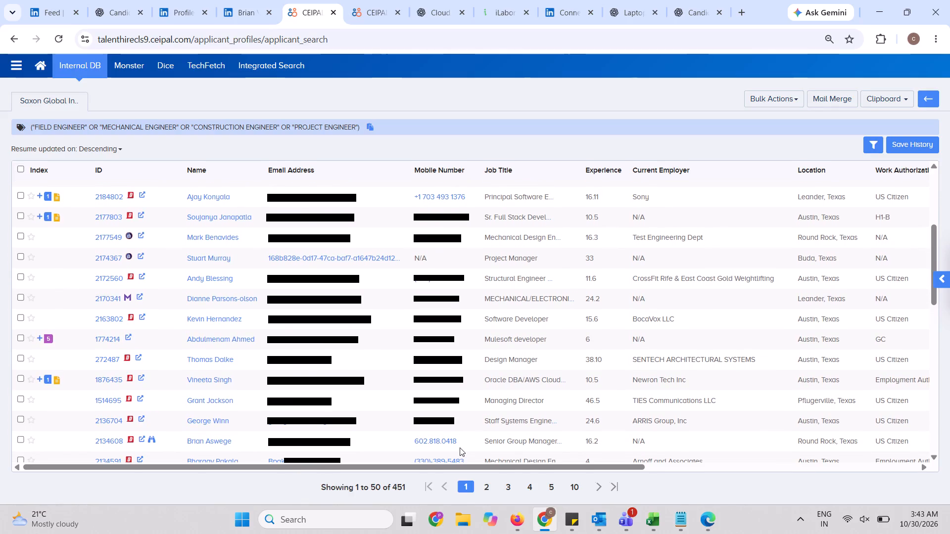
scroll(460, 447, down, 1)
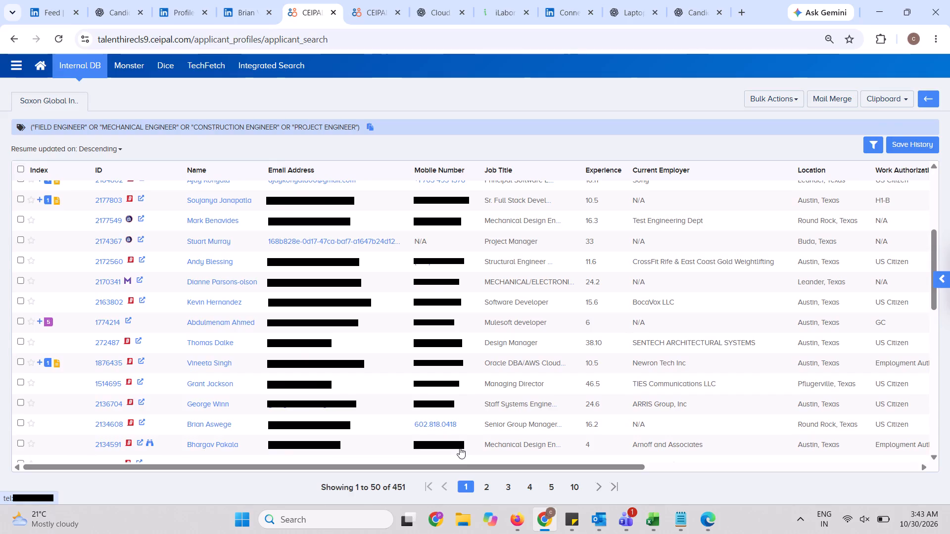
scroll(460, 447, down, 1)
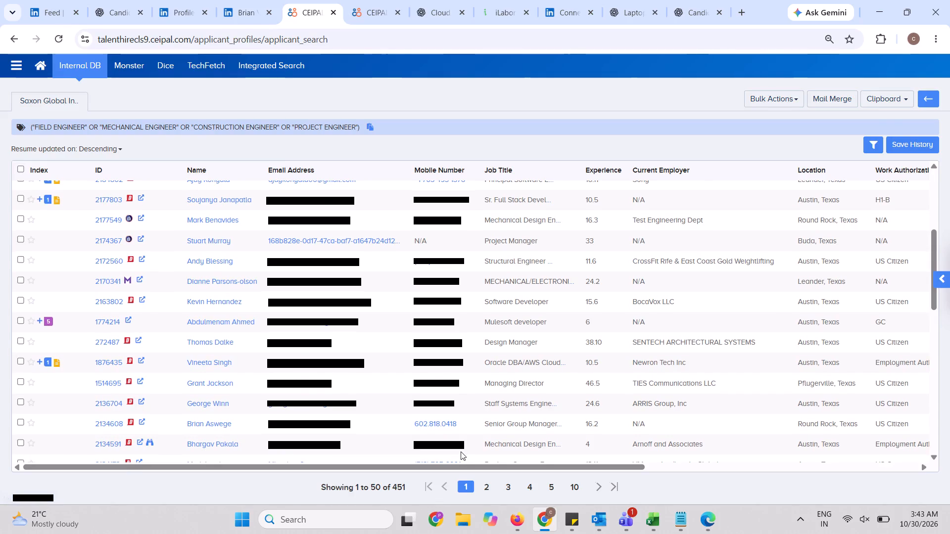
scroll(461, 451, down, 1)
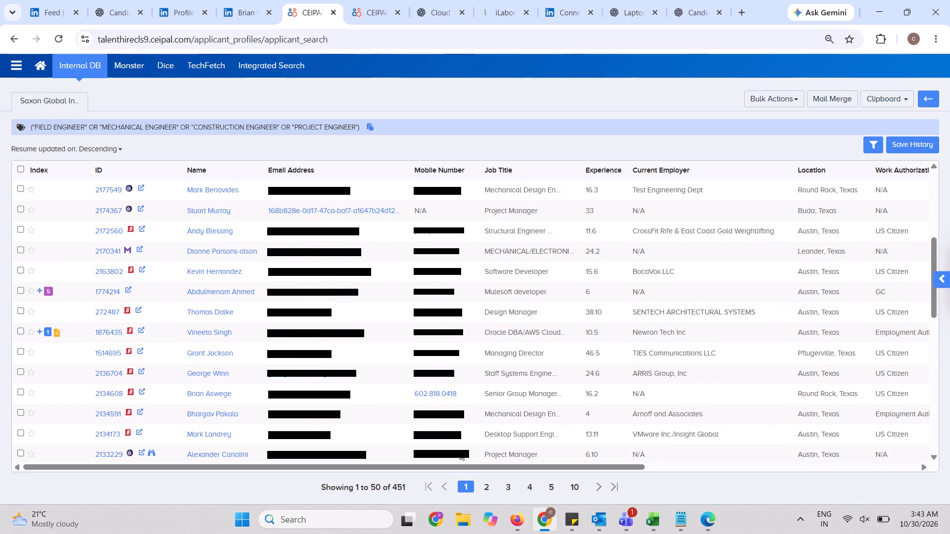
scroll(460, 451, down, 1)
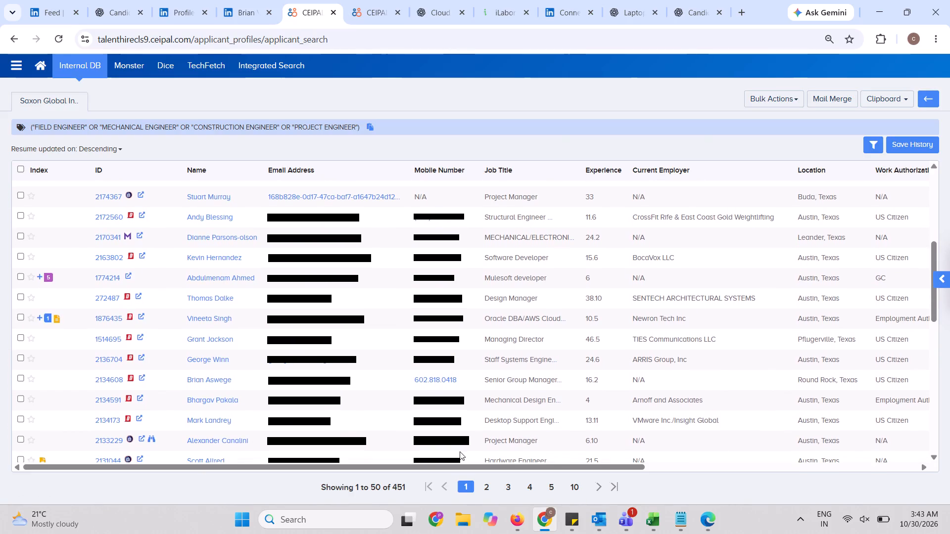
scroll(460, 451, down, 4)
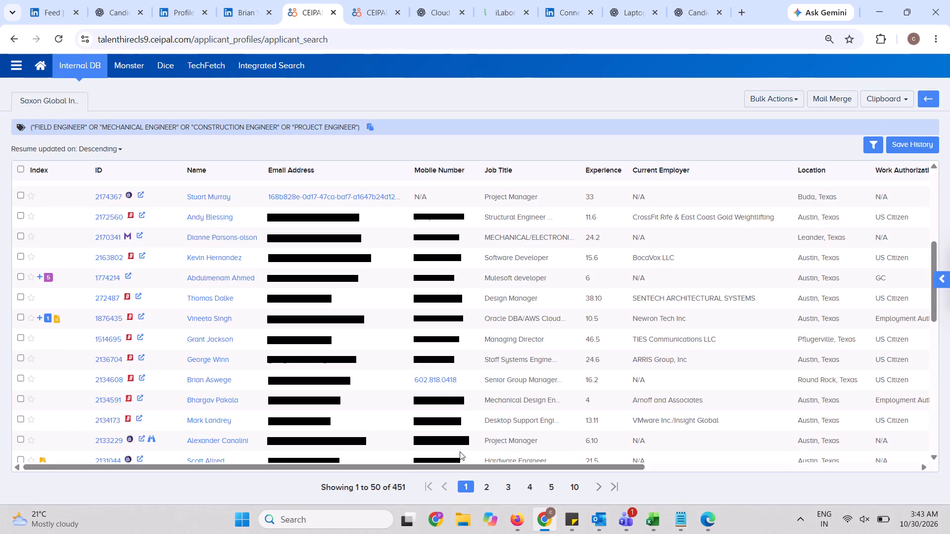
scroll(460, 451, down, 1)
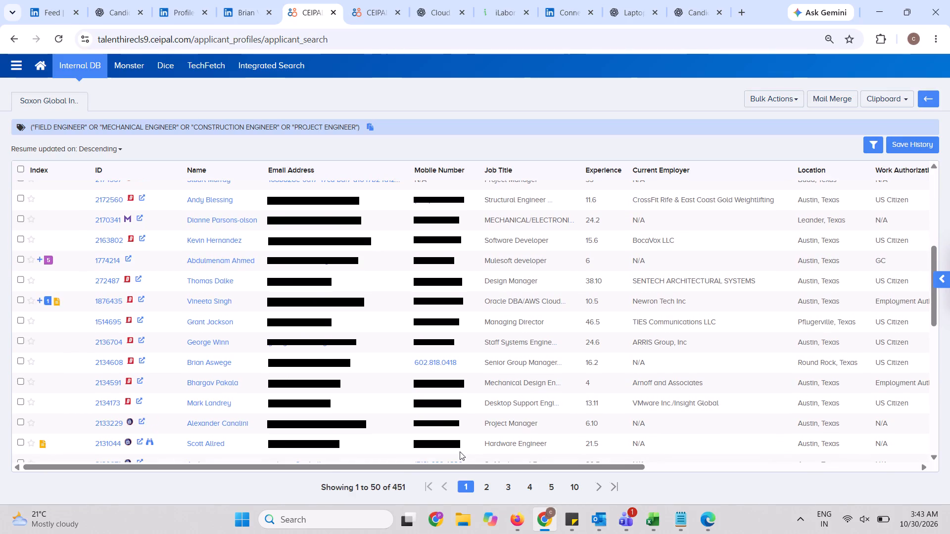
scroll(460, 451, down, 2)
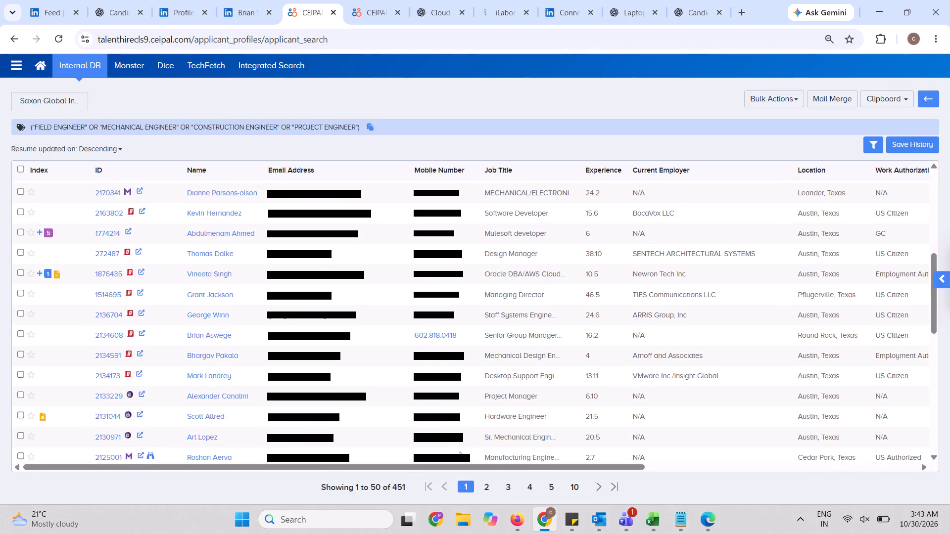
scroll(460, 451, down, 2)
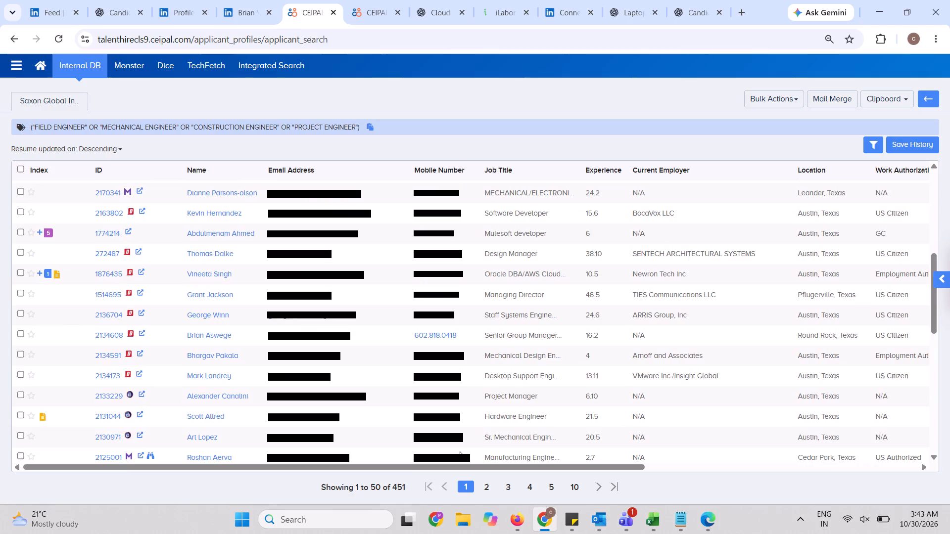
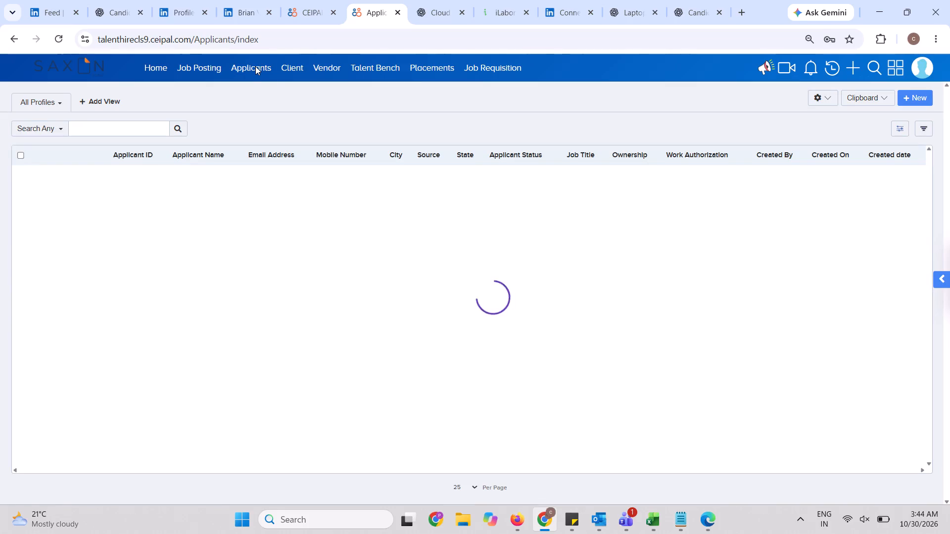
Search all applicant profiles for the copied candidate detail and expand the matching applicant's existing submissions.
click(144, 123)
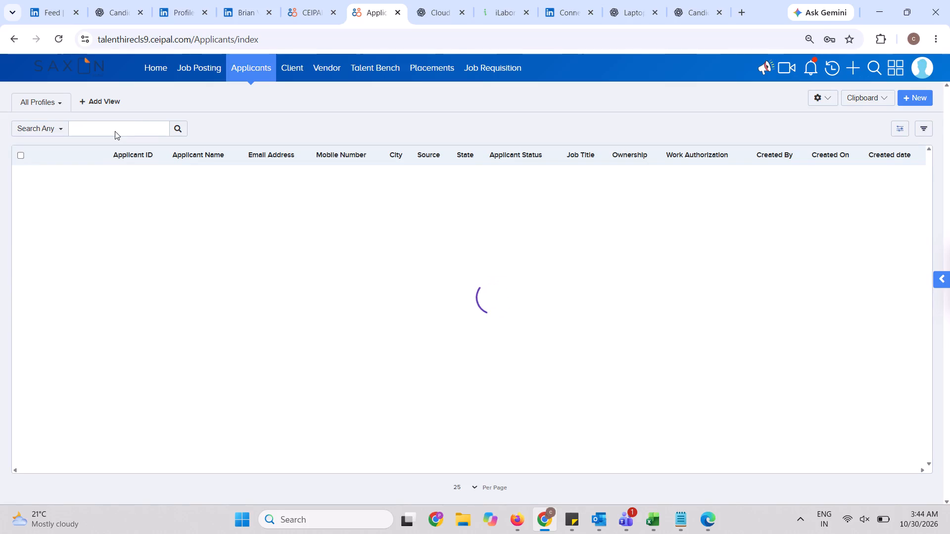
click(115, 131)
click(115, 131)
key(ctrl+v)
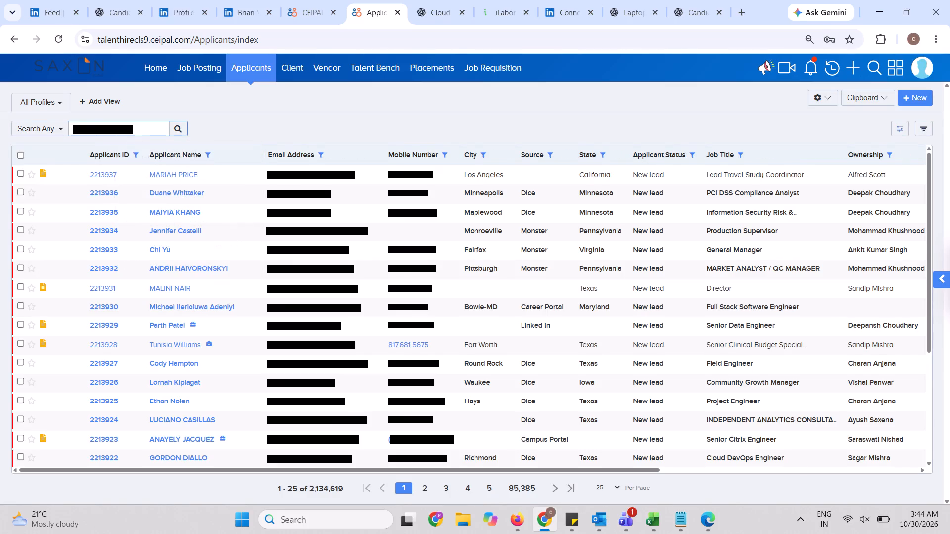
key(Return)
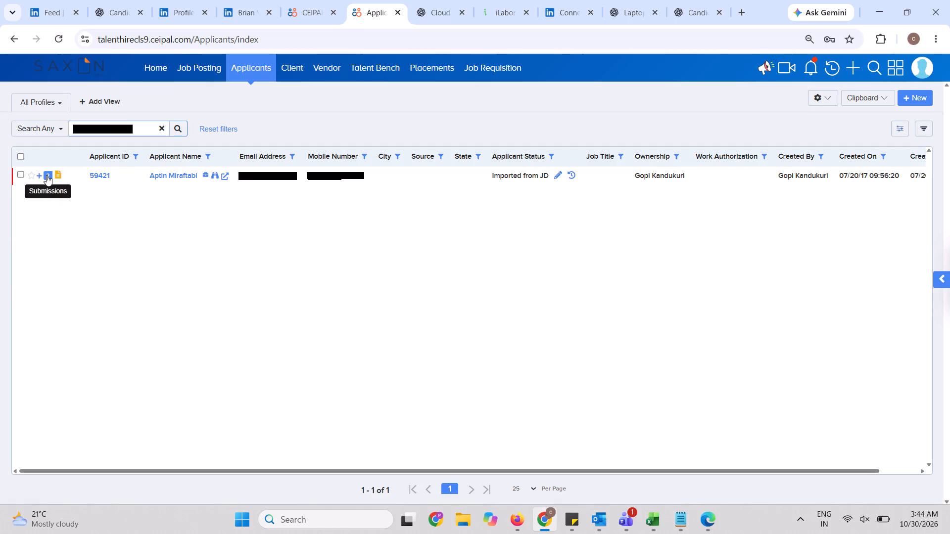
click(40, 174)
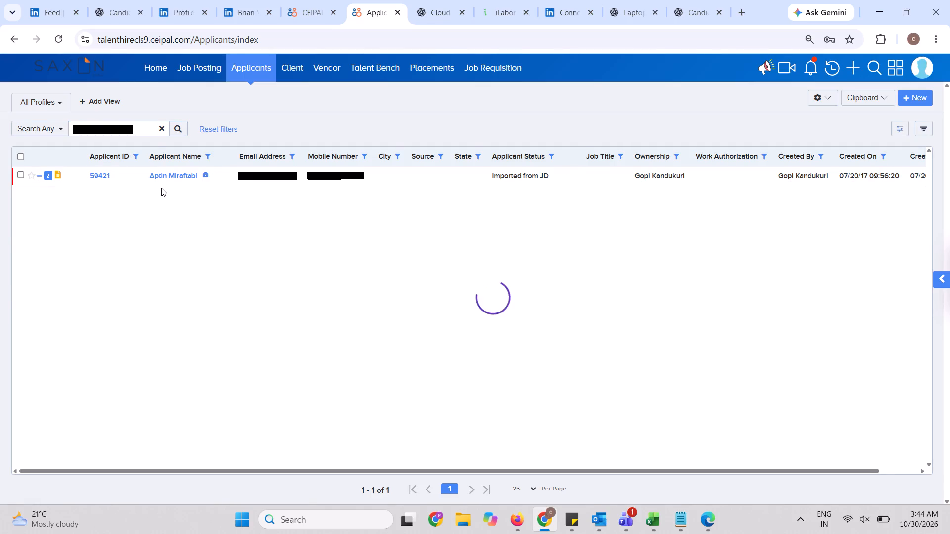
Start a profile submission of the found applicant to job SG - 126529, the Senior Infrastructure Project Manager posting for kforce.
click(21, 176)
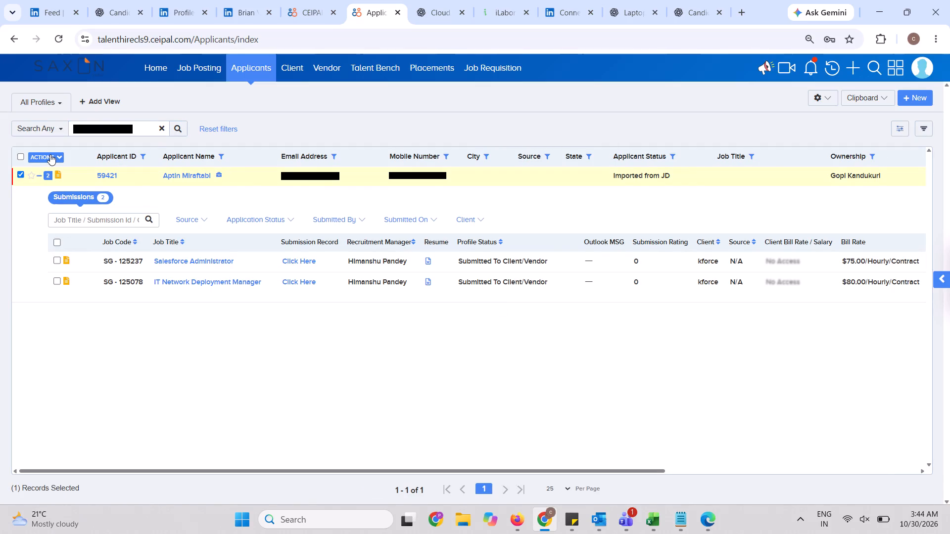
click(50, 154)
click(66, 232)
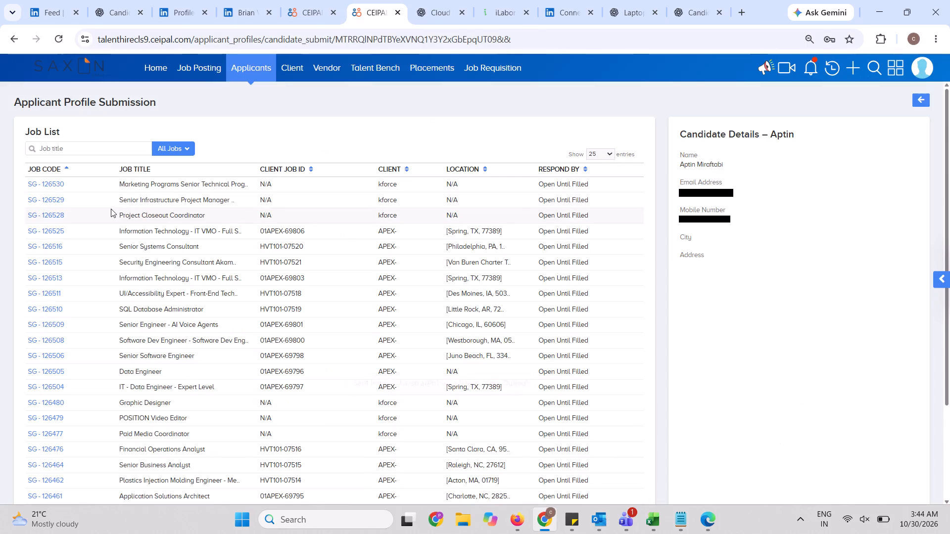
click(46, 196)
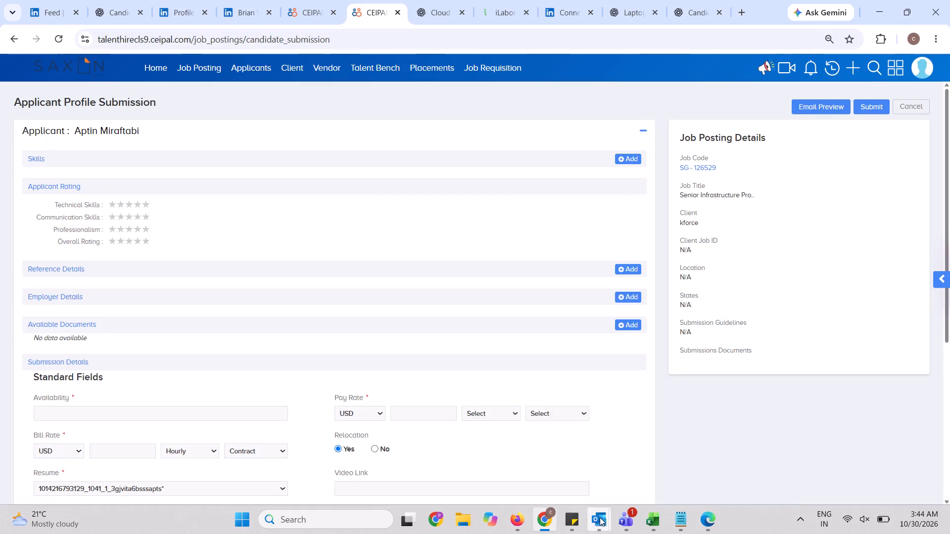
Set the submission's pay rate to USD 60 with the Hourly and Contract options.
scroll(364, 338, down, 1)
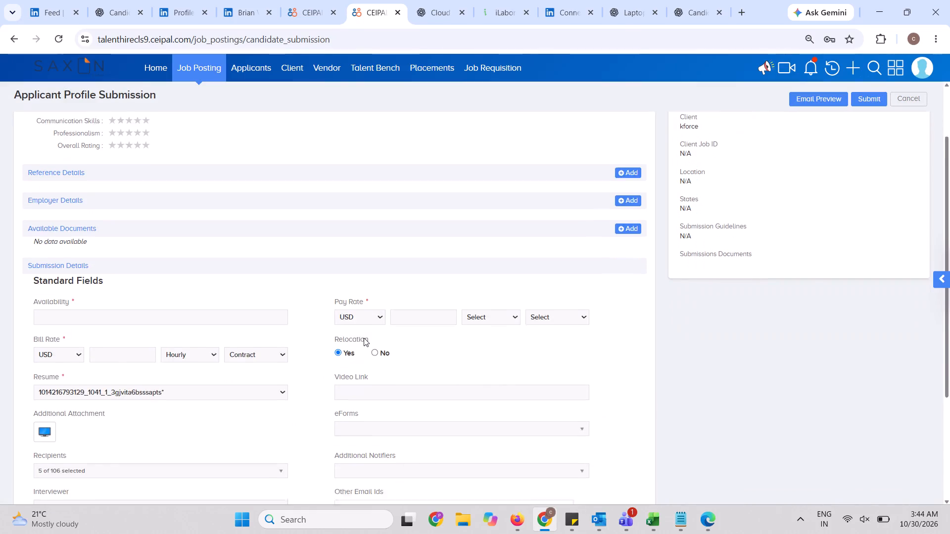
scroll(364, 338, down, 1)
click(416, 297)
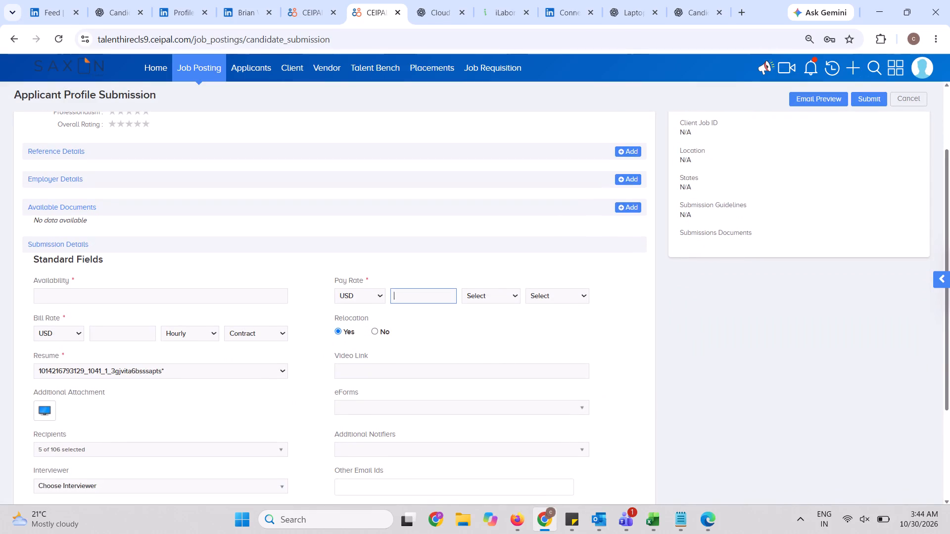
text(55)
key(BackSpace)
key(BackSpace)
key(7)
key(BackSpace)
key(6)
key(0)
click(479, 291)
click(482, 326)
click(546, 299)
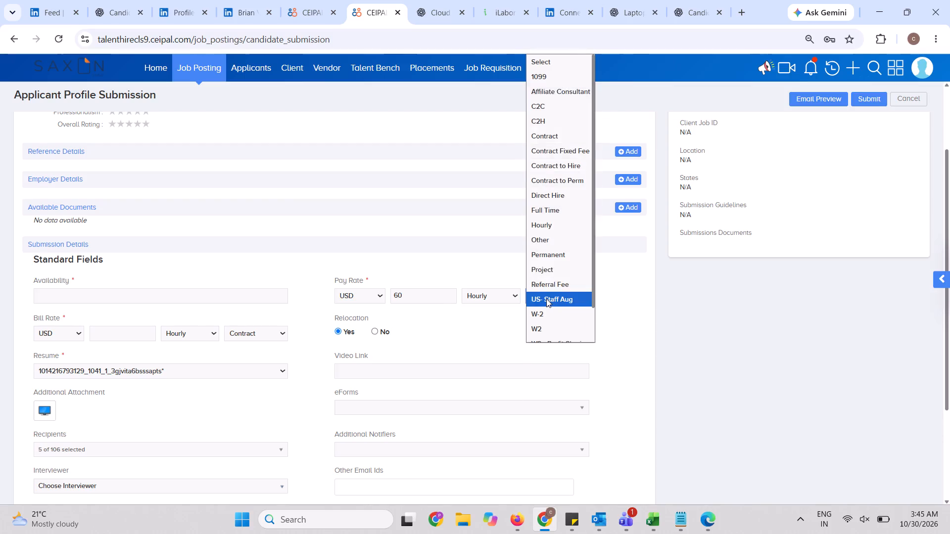
click(557, 140)
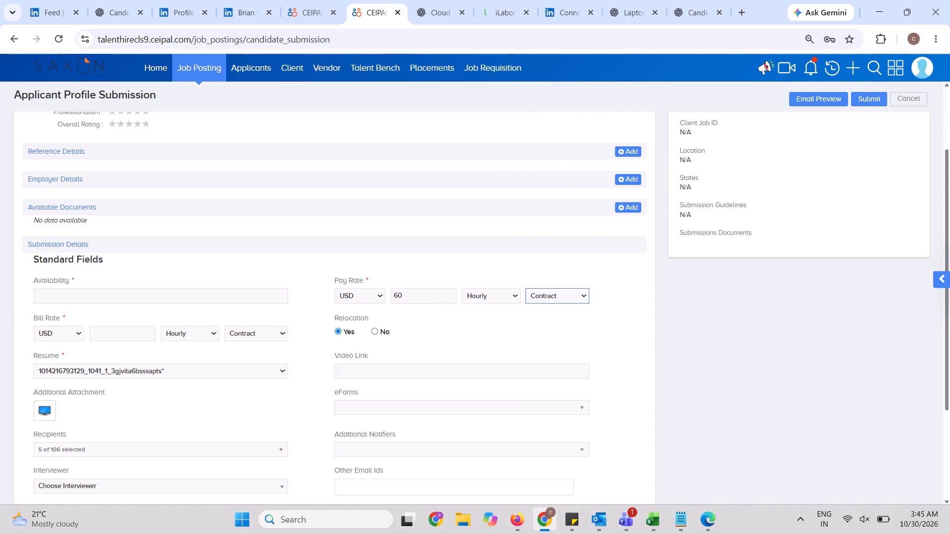
Set the candidate's availability to ASAP in the submission details.
click(78, 297)
click(127, 332)
Open the submission's bill rate amount for entry.
click(104, 332)
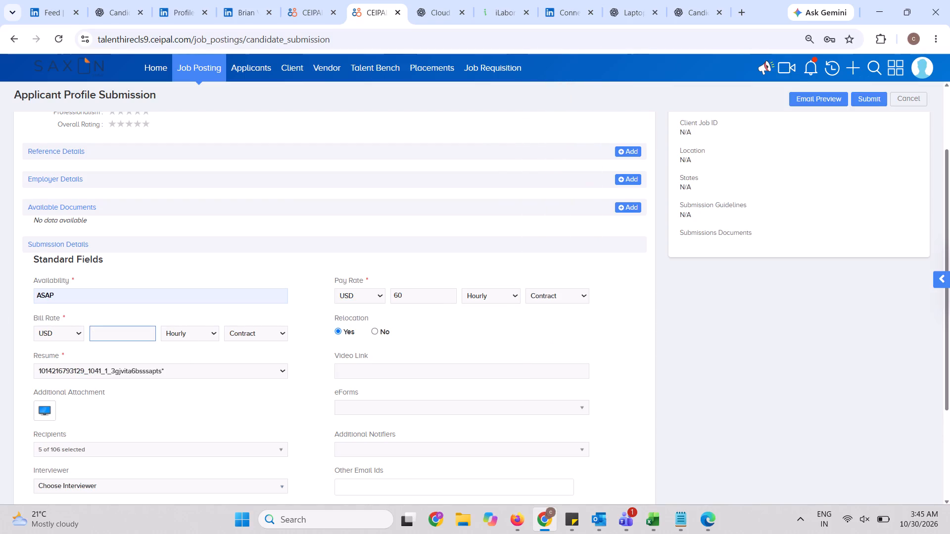
Set the submission's bill rate amount to USD 80.
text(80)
Clear every selected recipient from the submission's Recipients list so that none remains selected.
scroll(37, 424, down, 1)
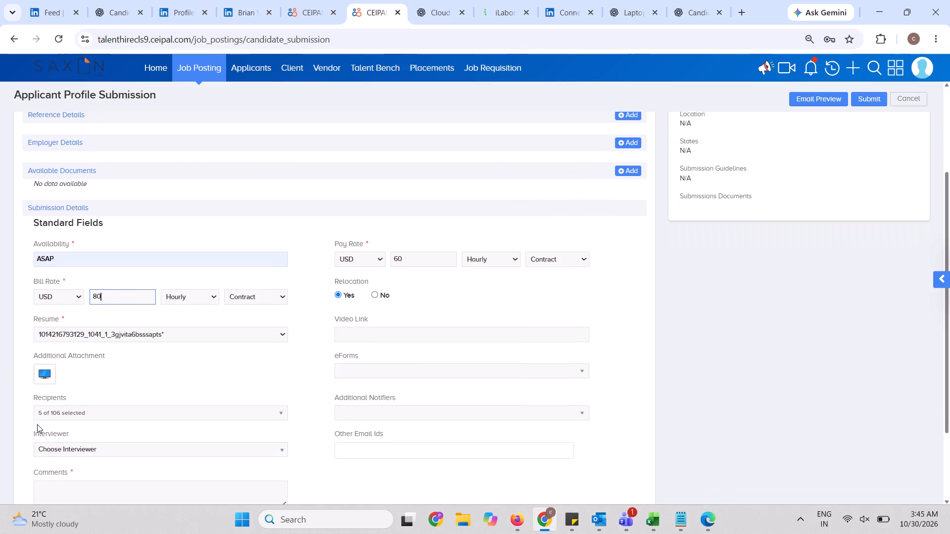
click(55, 409)
double_click(44, 321)
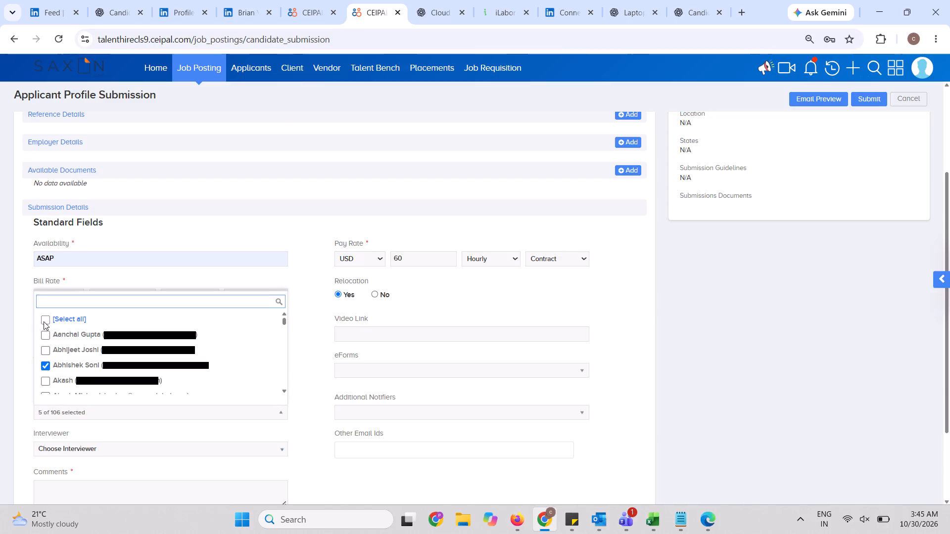
click(71, 301)
click(0, 384)
Enter a single period as the required submission comment and save the submission details.
click(59, 496)
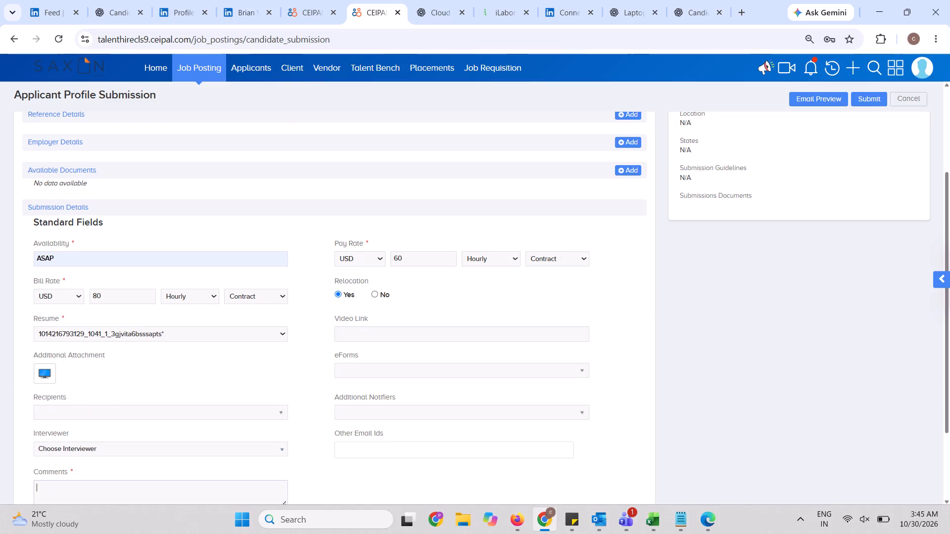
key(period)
scroll(59, 496, down, 1)
click(47, 446)
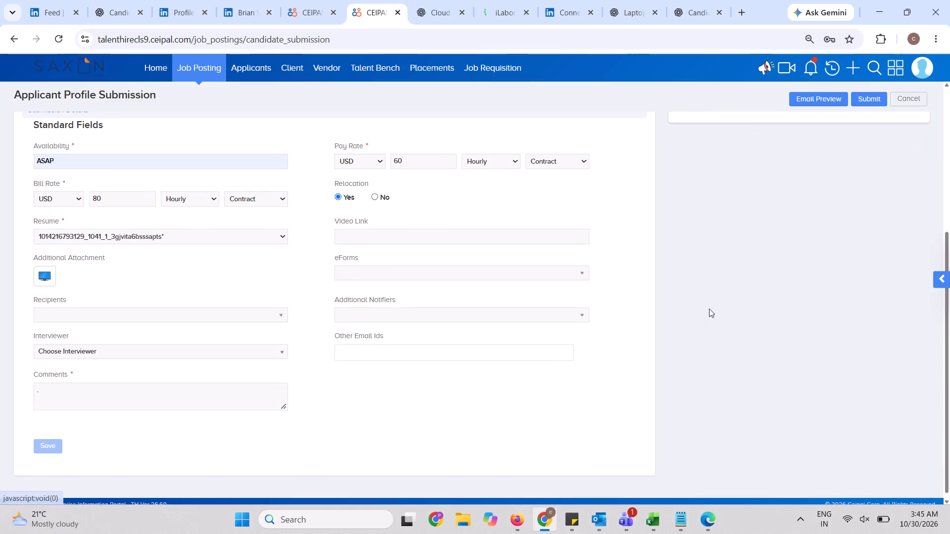
Submit the applicant's profile and send the Internal Submittal US email for the kforce Senior Infrastructure Project Manager job.
click(872, 105)
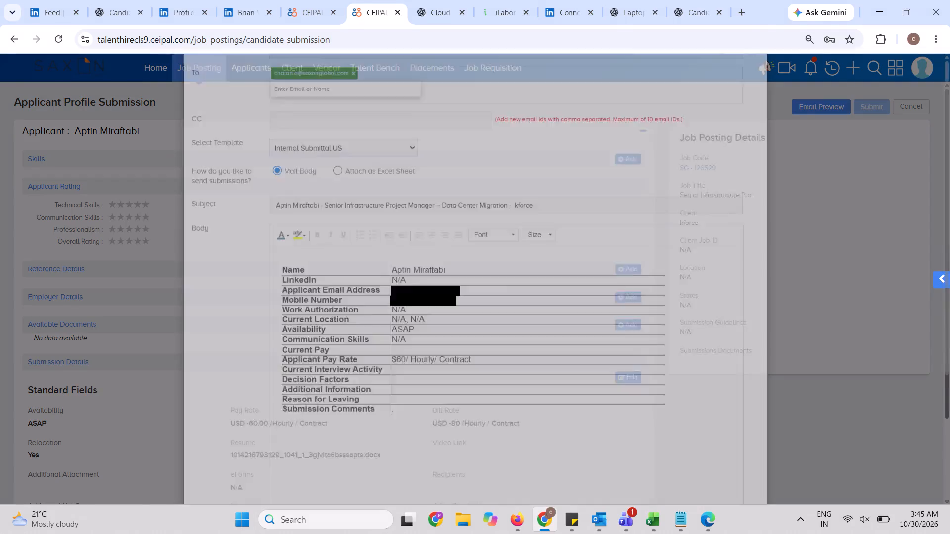
scroll(464, 247, down, 2)
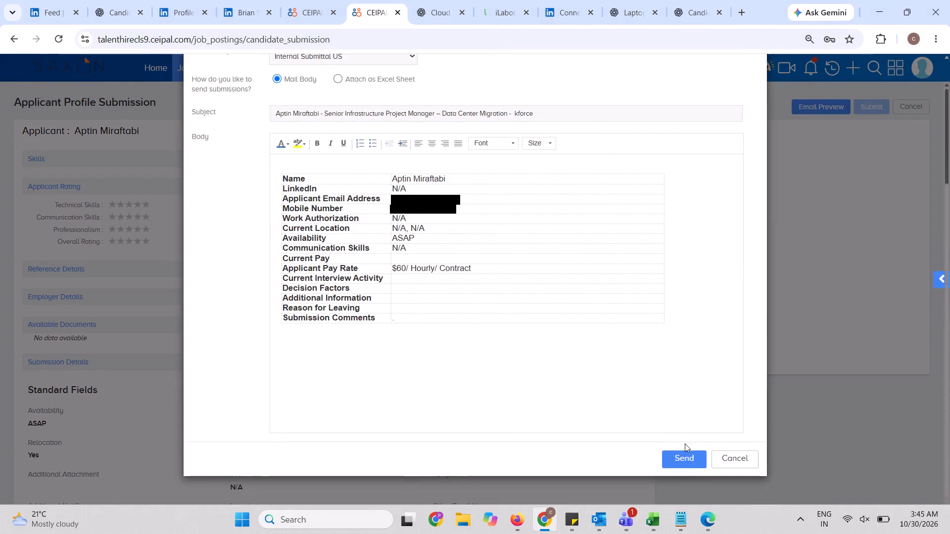
click(685, 449)
click(681, 451)
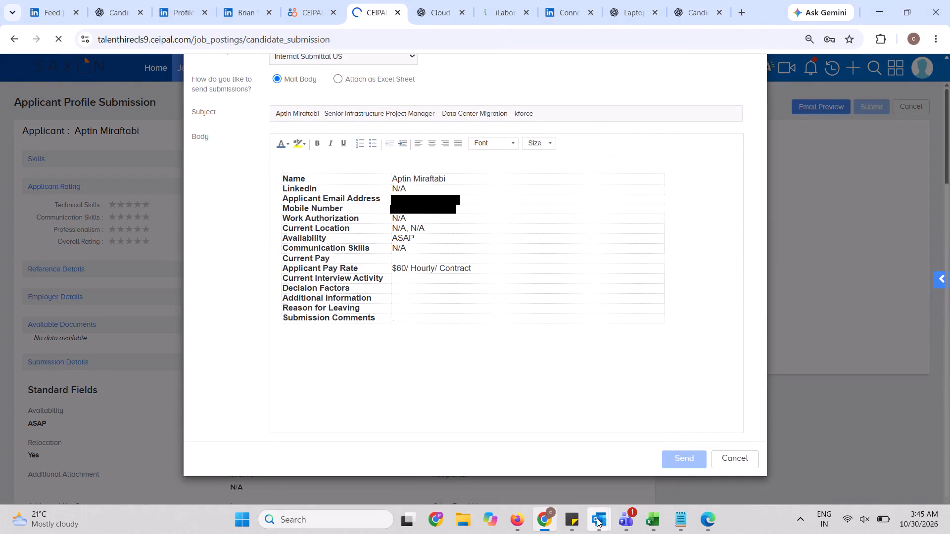
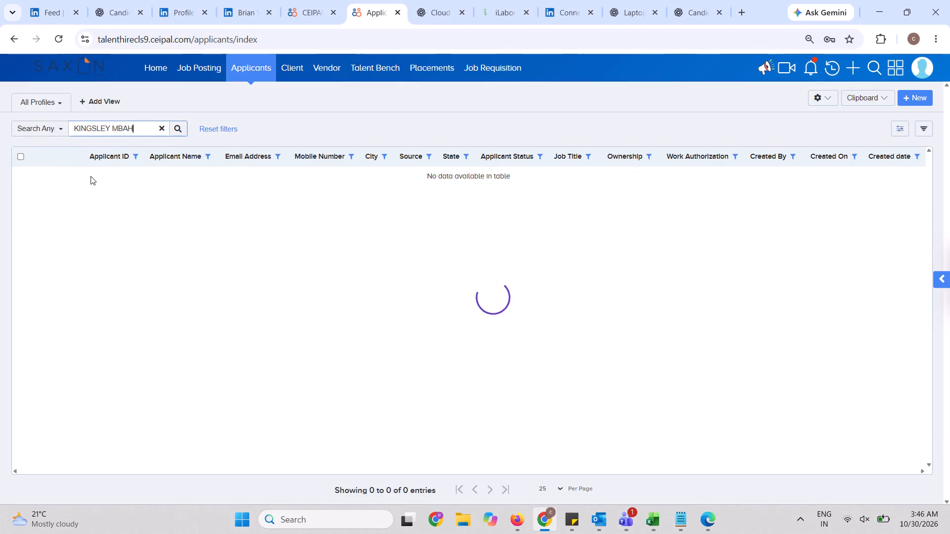
Select the Senior Cloud Database Engineer applicant sourced from Monster in the search results and start an action on that record.
click(20, 173)
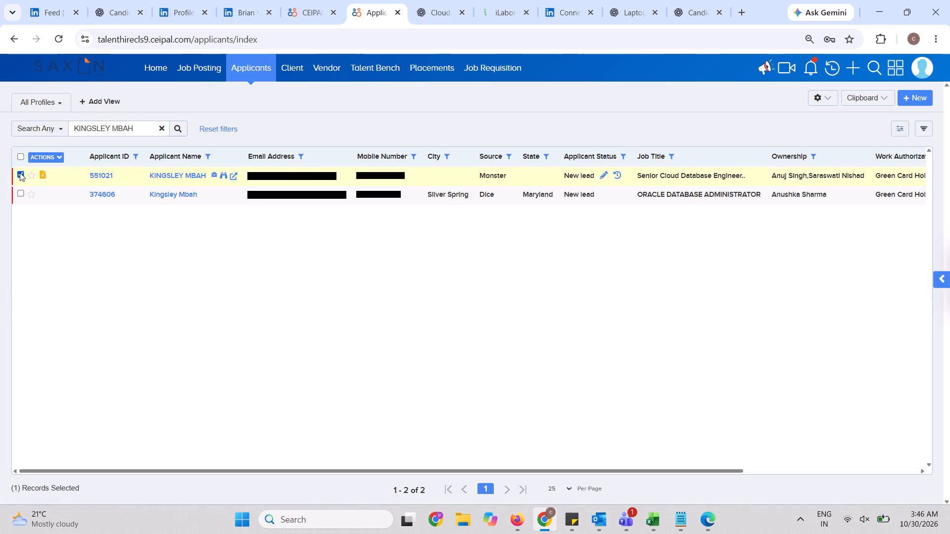
click(51, 154)
click(70, 224)
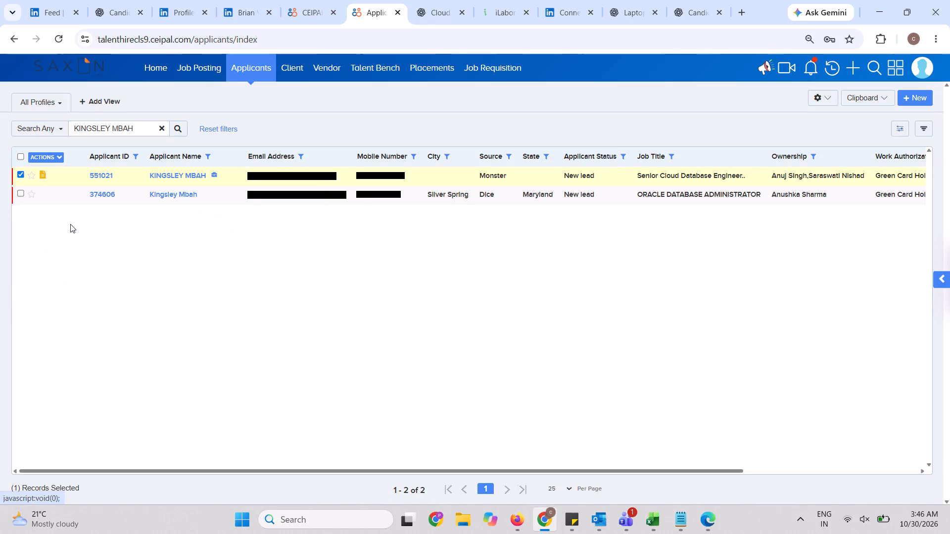
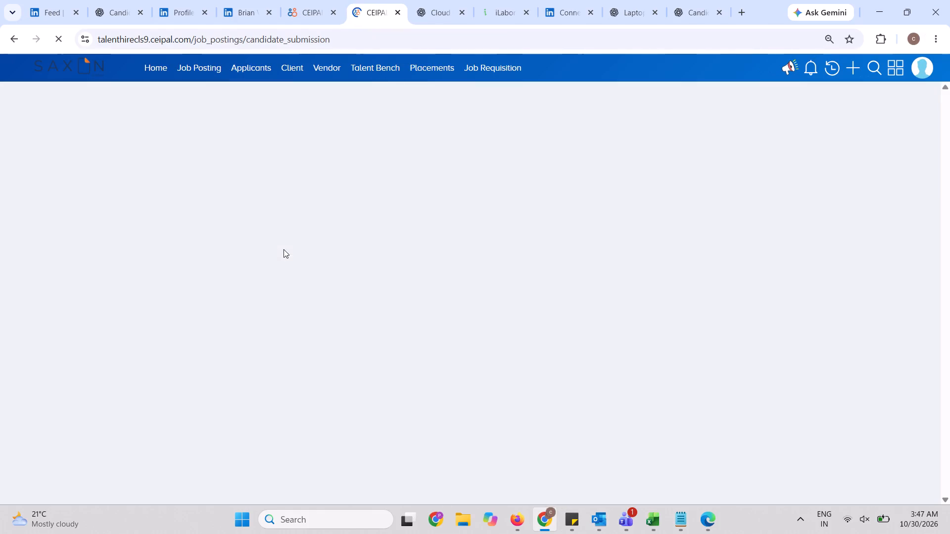
Set the pay rate in the submission details to USD 60 with the Hourly and Contract options.
scroll(284, 249, down, 2)
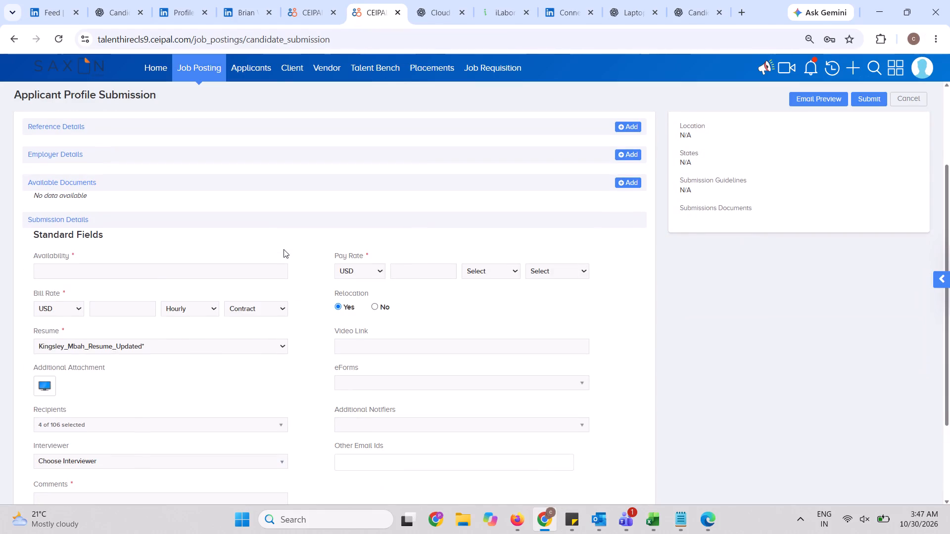
click(419, 269)
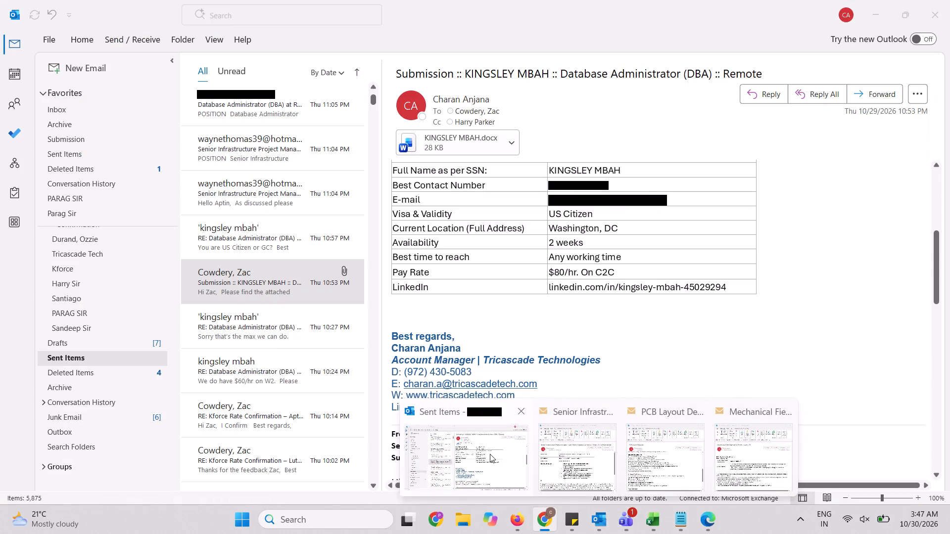
key(6)
key(0)
click(481, 275)
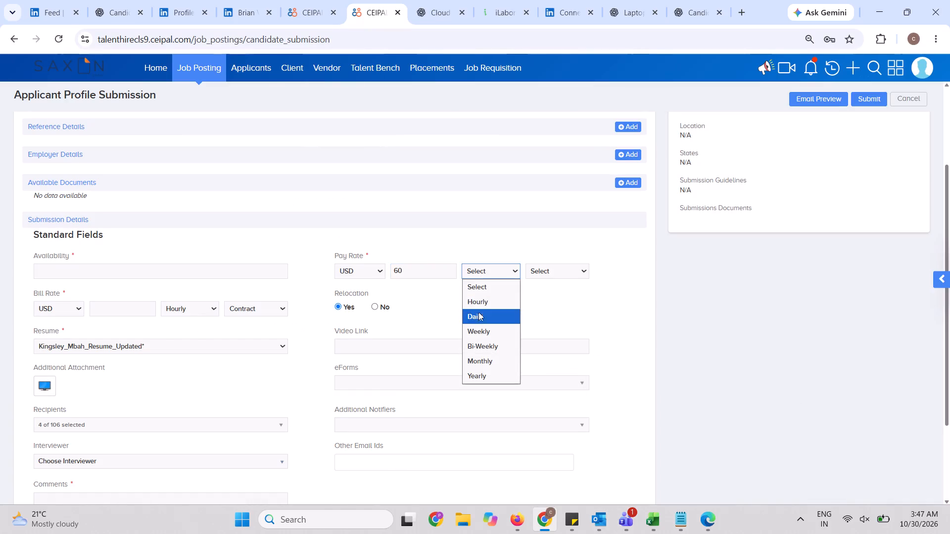
click(480, 305)
click(555, 267)
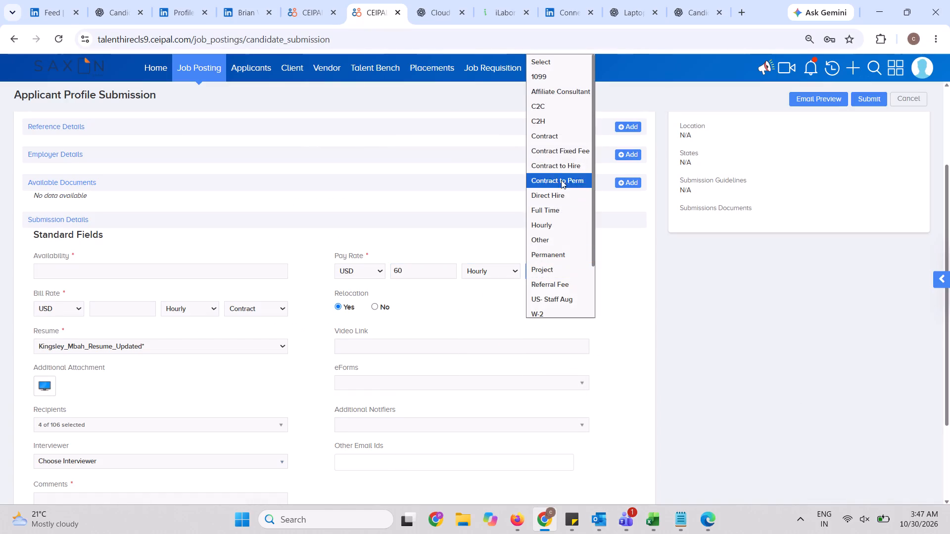
click(563, 136)
Open the candidate's availability for entry in the submission details.
click(87, 276)
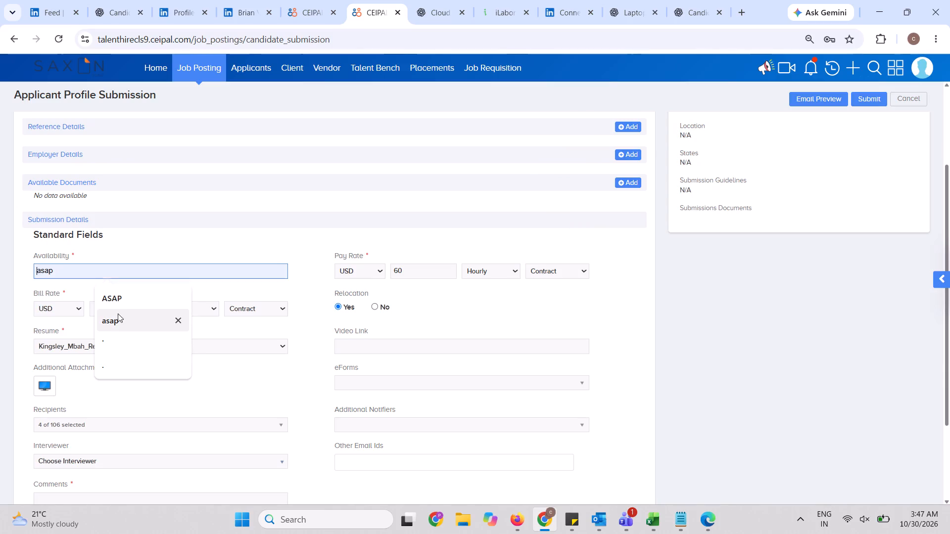
Set the availability to asap and the bill rate to 80 in the submission details.
click(119, 318)
click(105, 308)
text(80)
Clear all selected recipients from the submission details.
click(70, 424)
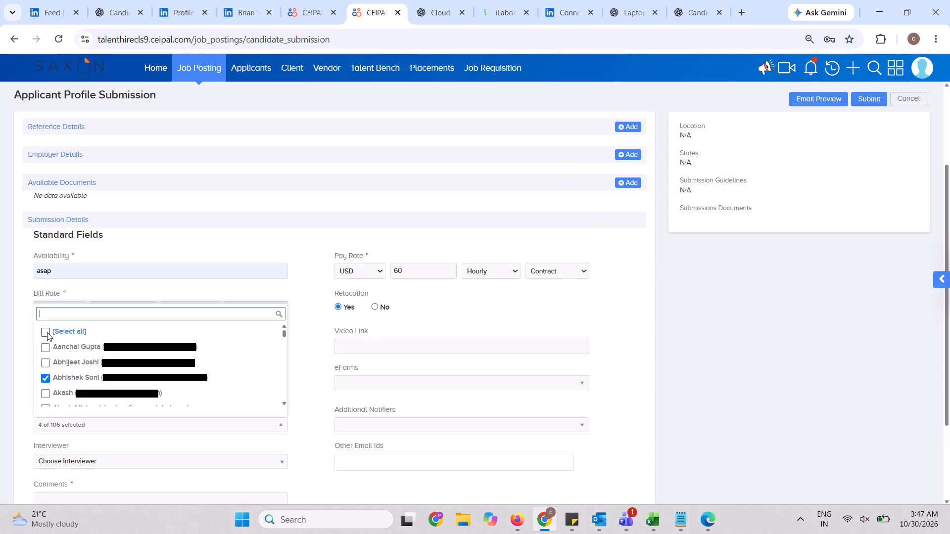
double_click(47, 332)
click(6, 379)
Enter a single period as the submission comment and save the submission details.
scroll(6, 379, down, 1)
click(57, 395)
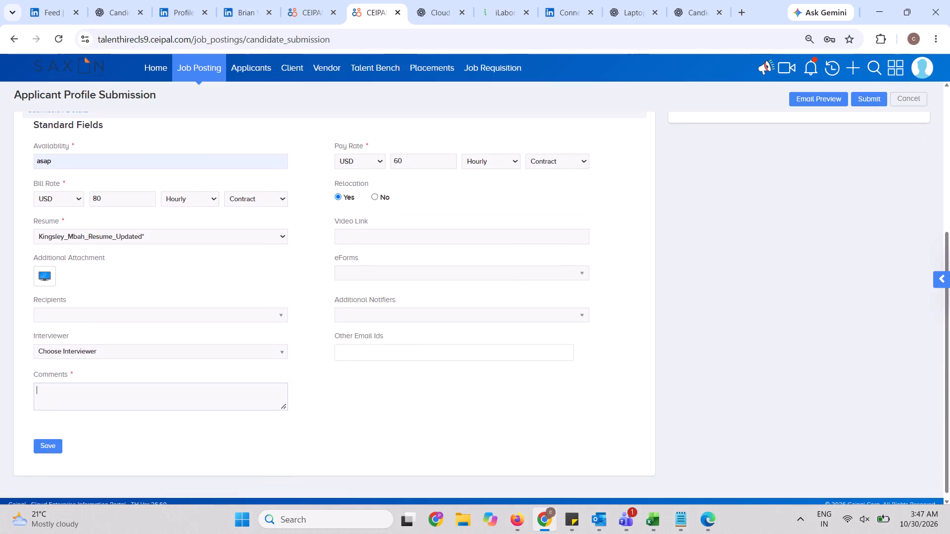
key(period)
click(42, 444)
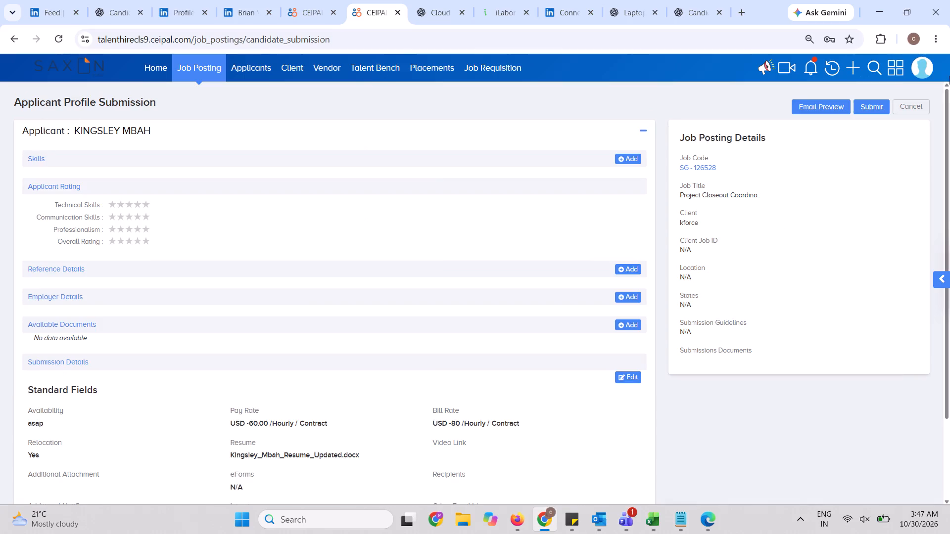
Submit the applicant's profile to the kforce Project Closeout Coordinator posting and send the Internal Submittal US email as mail body.
click(876, 106)
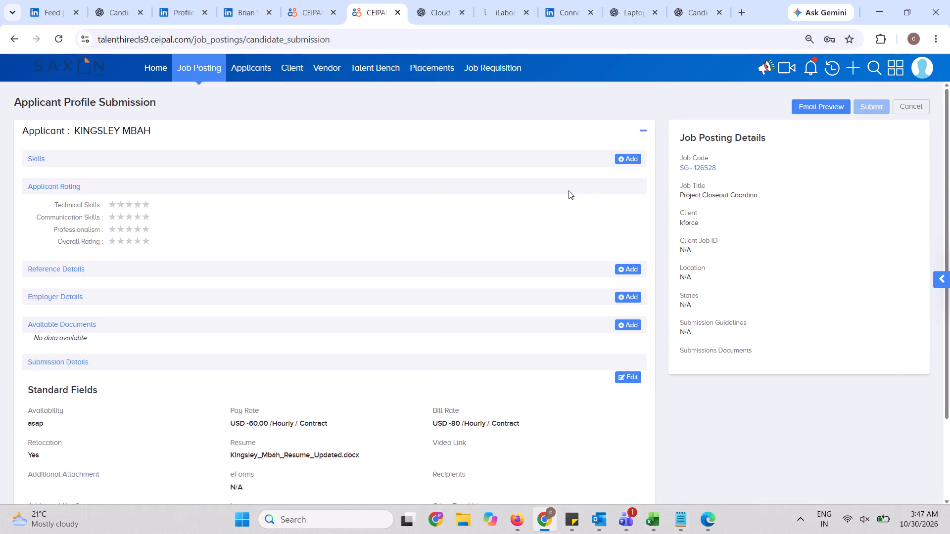
scroll(569, 190, down, 1)
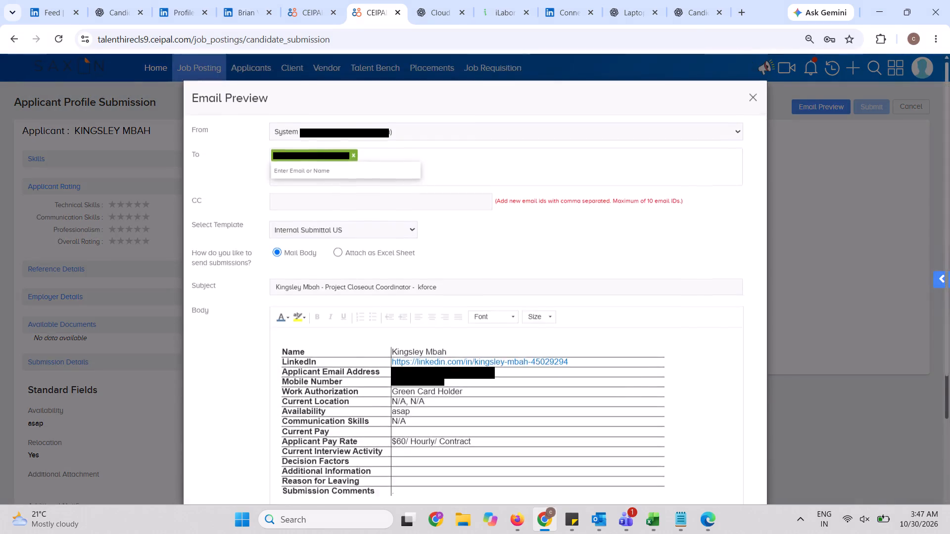
scroll(569, 190, down, 3)
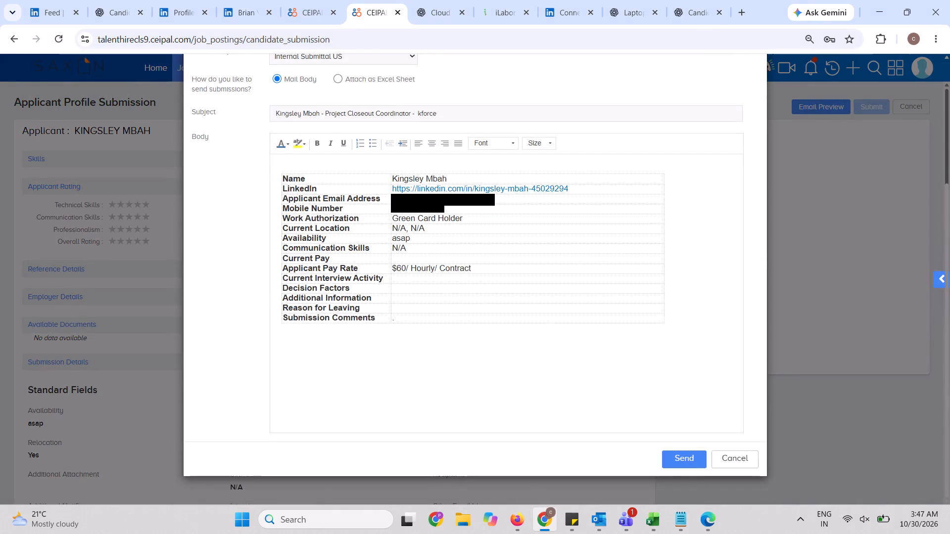
click(674, 454)
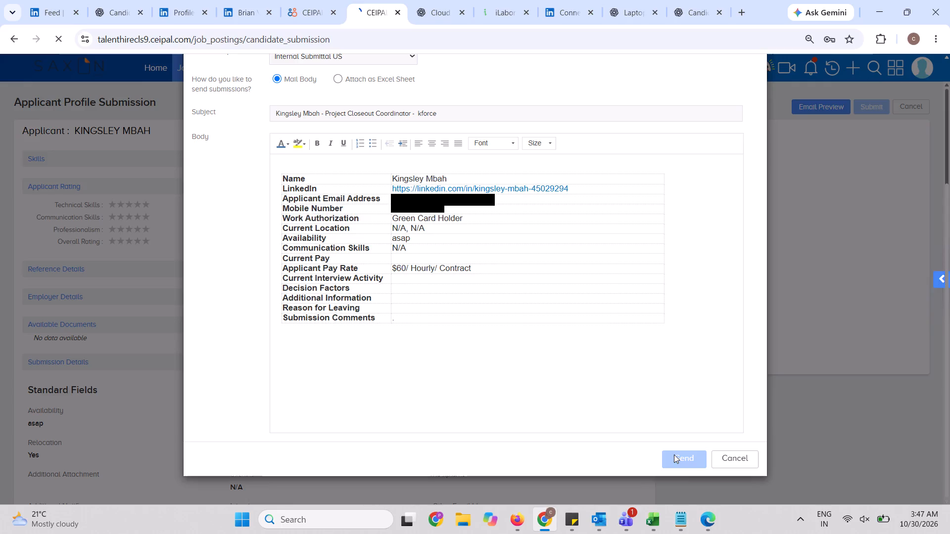
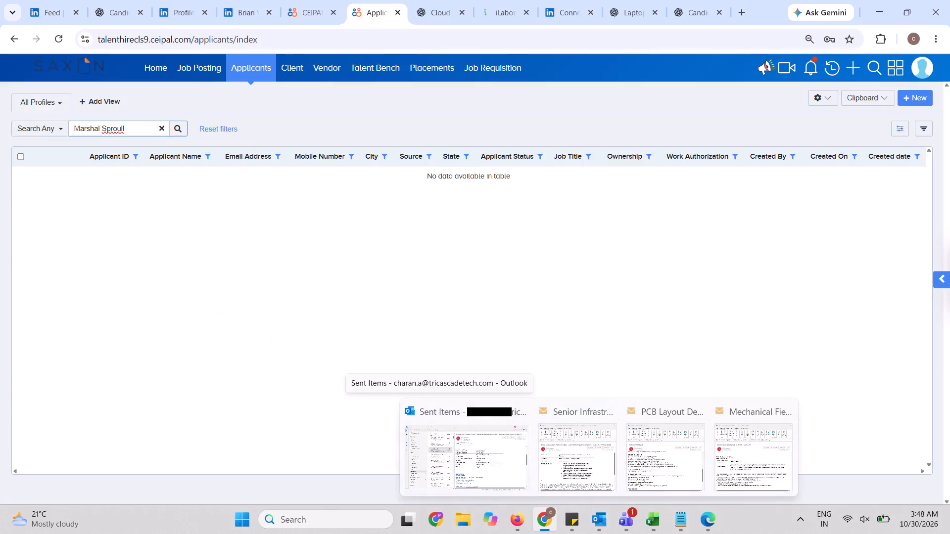
Remove the candidate's last name from the applicant search term, leaving only the first name.
double_click(120, 128)
key(BackSpace)
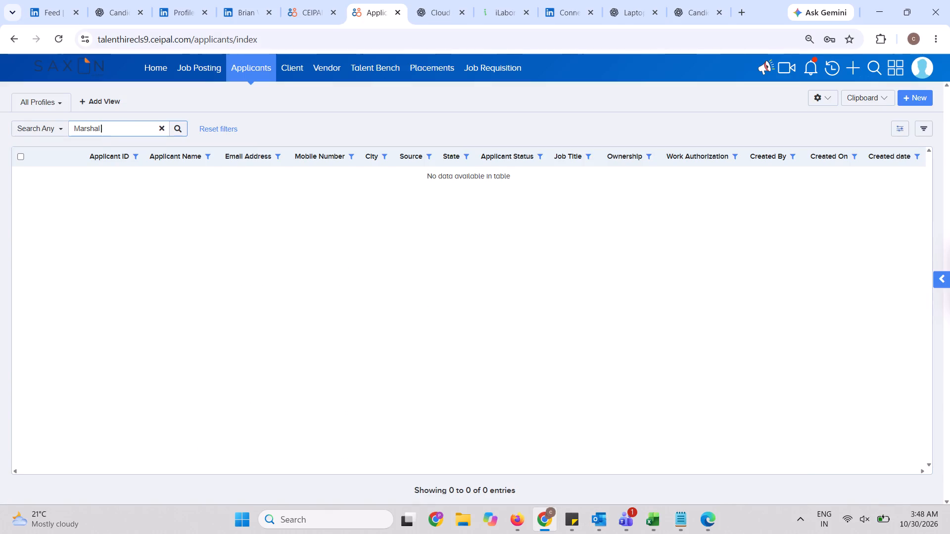
Shorten the name in the applicant search by one character and rerun the search.
key(BackSpace)
key(Return)
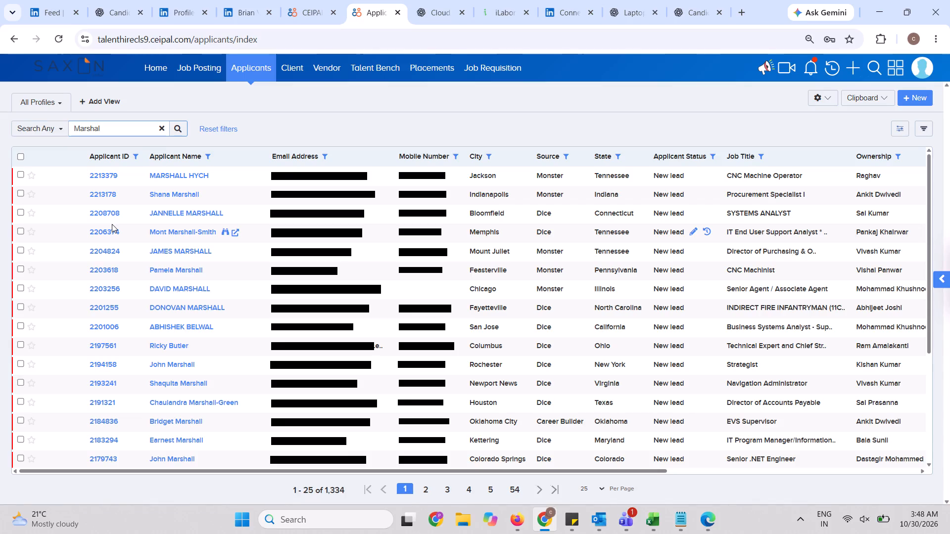
click(25, 186)
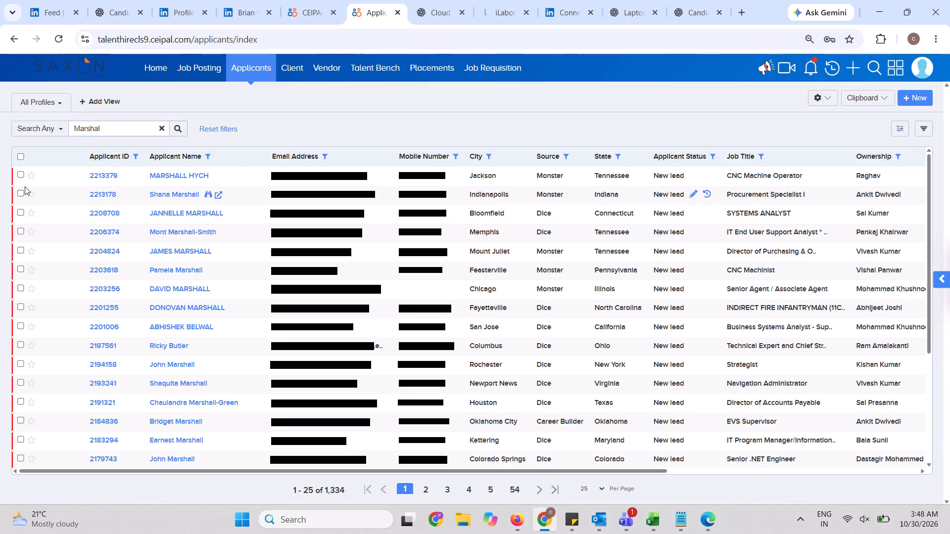
click(24, 191)
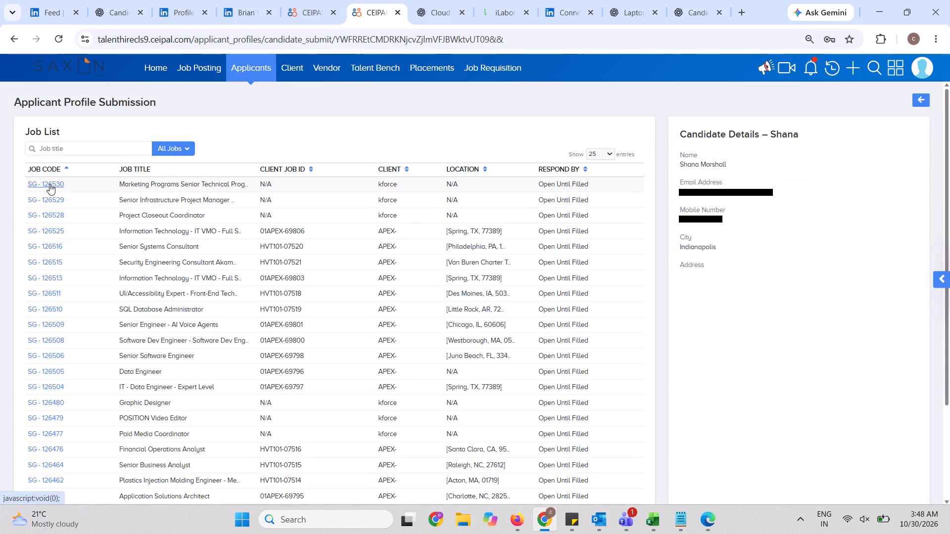
click(49, 184)
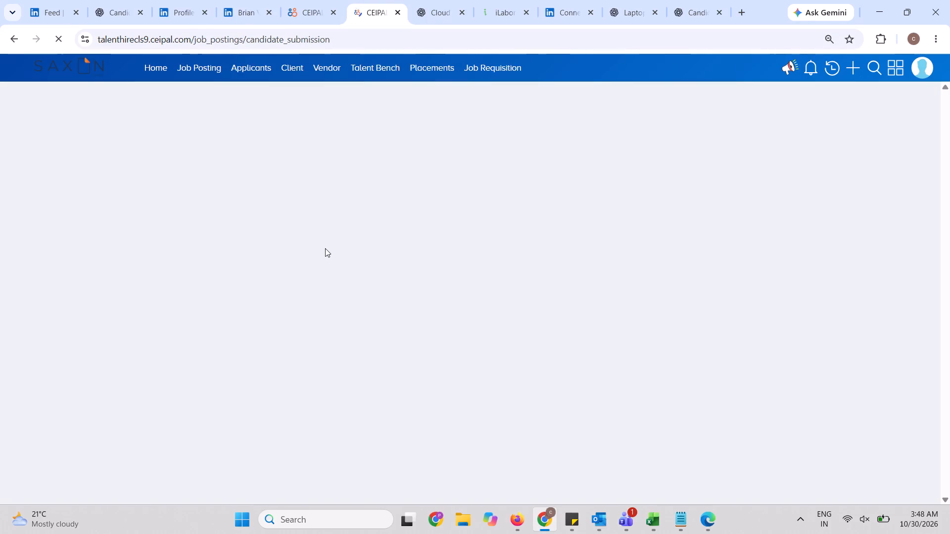
Set the pay rate in the submission details to USD 55 with the Hourly option.
scroll(325, 248, down, 2)
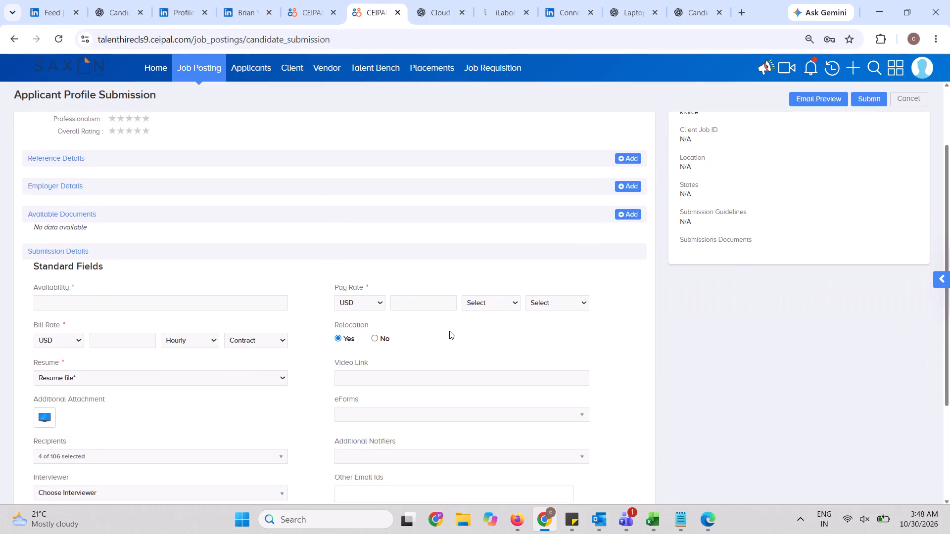
click(430, 306)
key(5)
key(5)
click(472, 306)
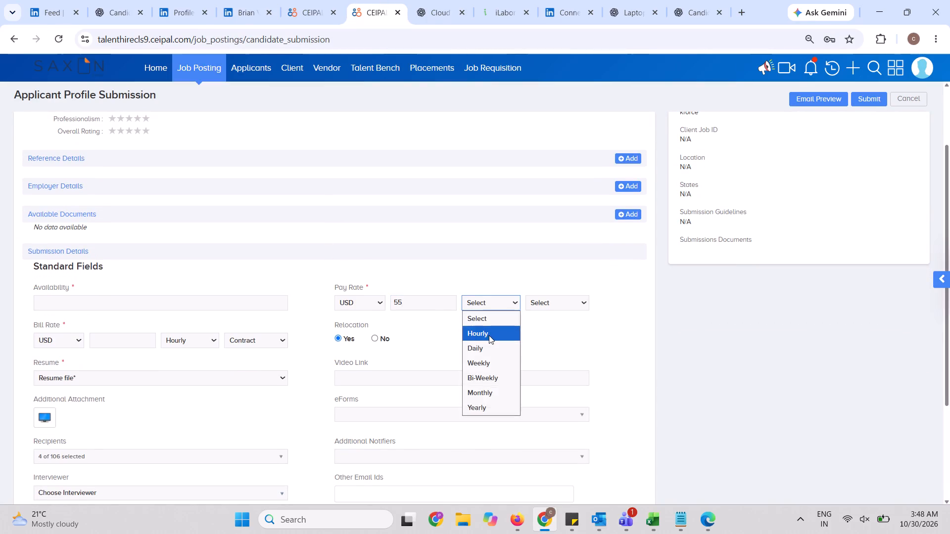
click(489, 335)
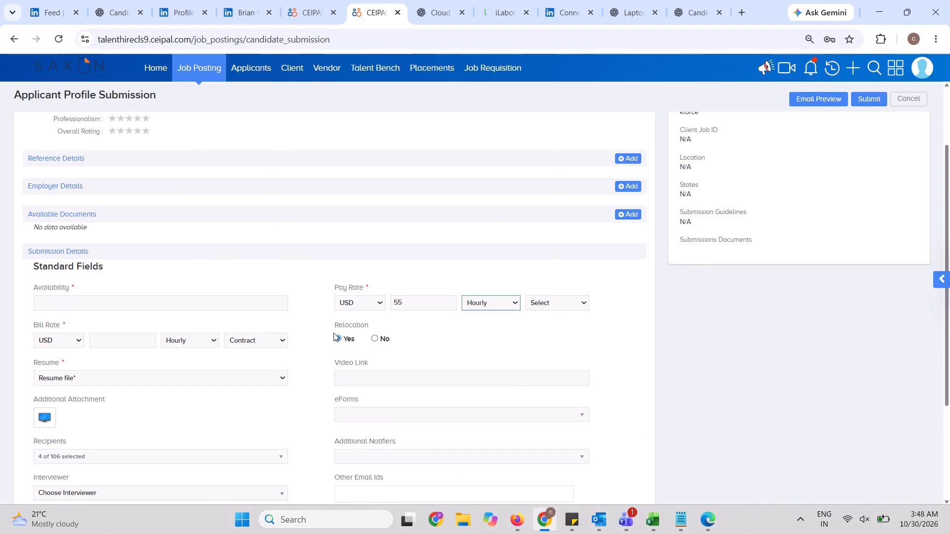
Set the candidate's availability in the submission details to ASAP.
click(73, 297)
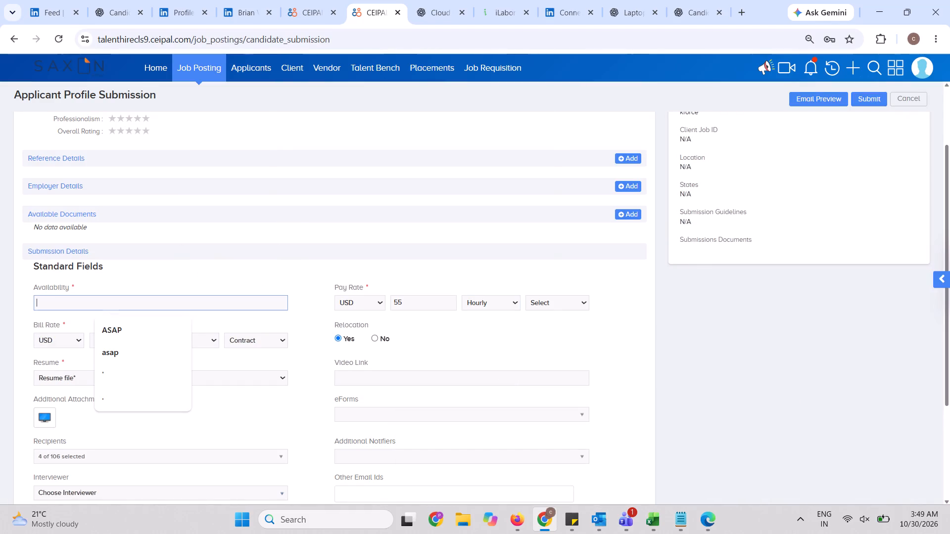
click(111, 327)
Open the bill rate amount for entry in the submission details.
click(110, 333)
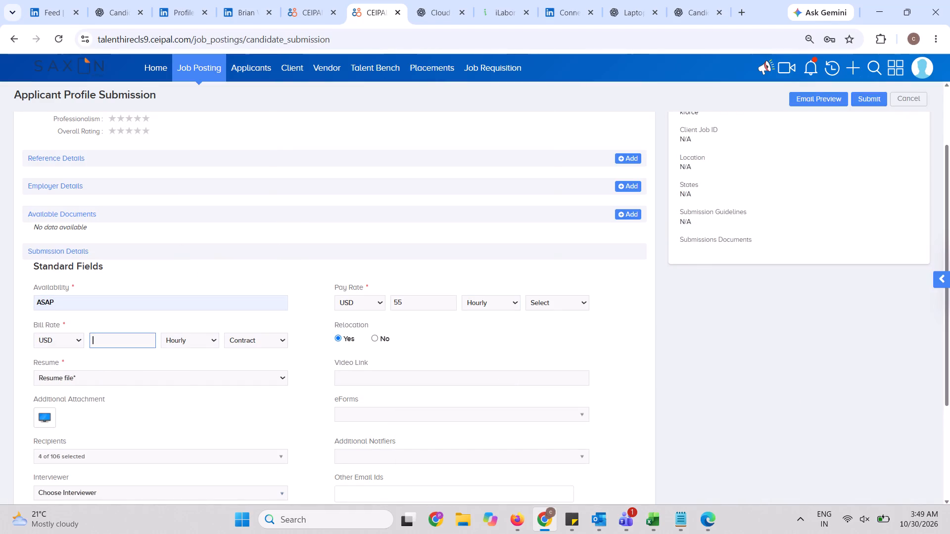
Enter 45 as the bill rate amount in the submission details.
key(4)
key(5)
Clear all selected recipients from the submission details.
scroll(130, 341, down, 1)
click(48, 346)
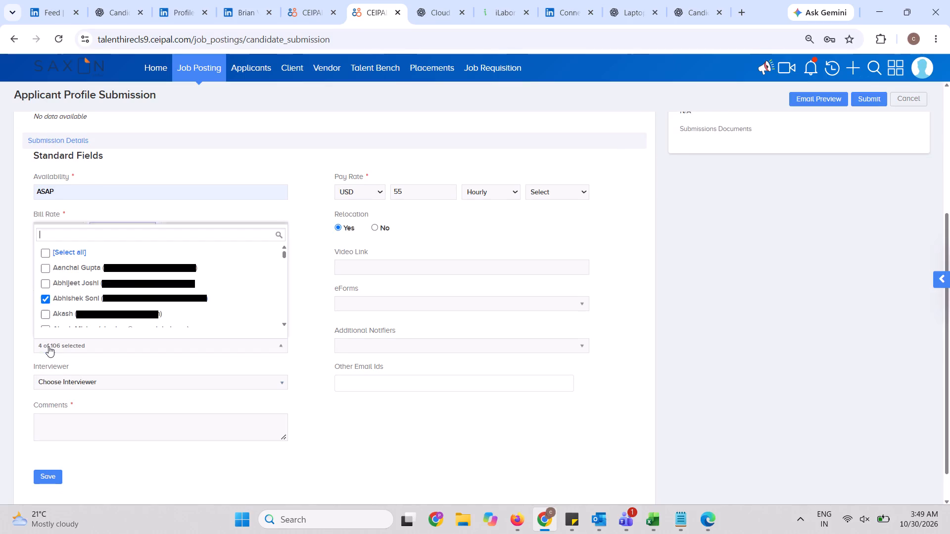
double_click(45, 256)
click(0, 322)
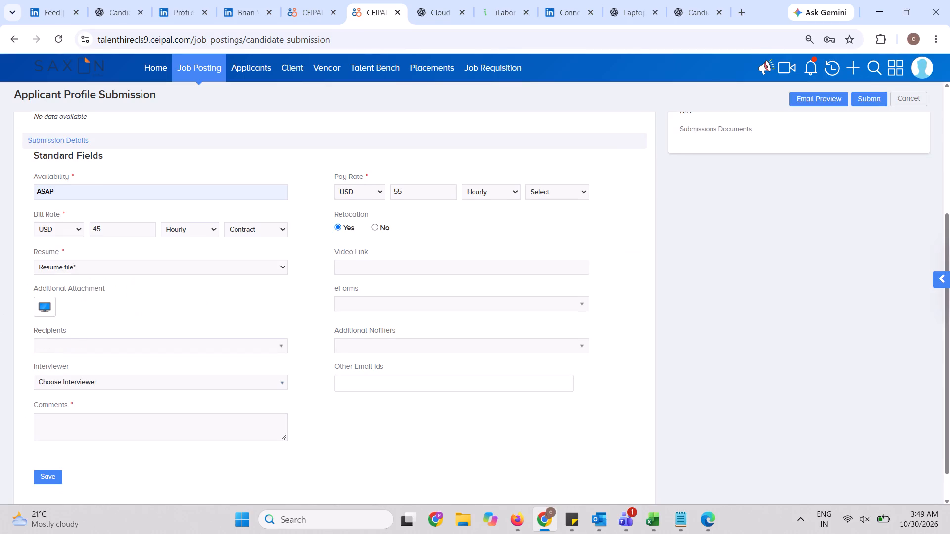
Enter a period as the submission comment and try to save the submission details.
click(48, 427)
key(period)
click(51, 474)
Set the pay rate's employment type to Contract and save the submission details.
scroll(229, 302, down, 1)
click(557, 163)
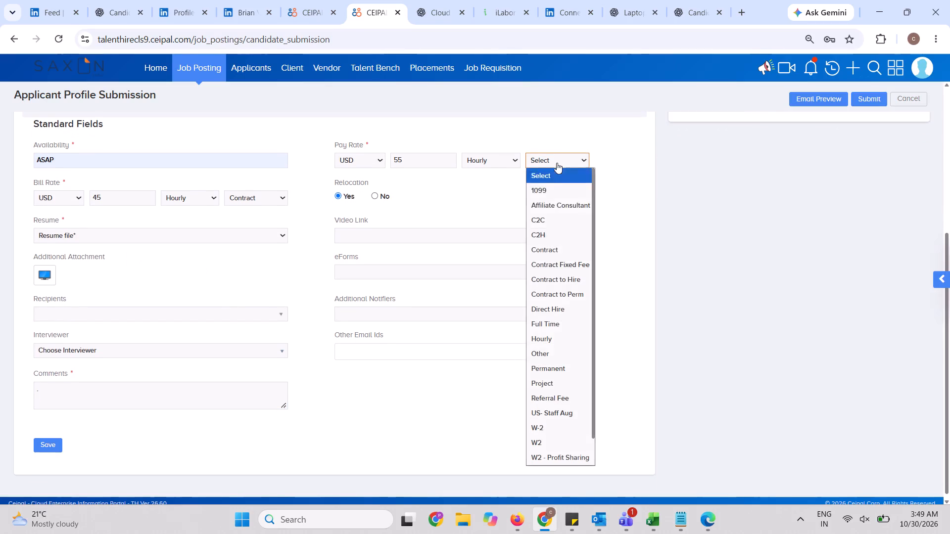
click(546, 248)
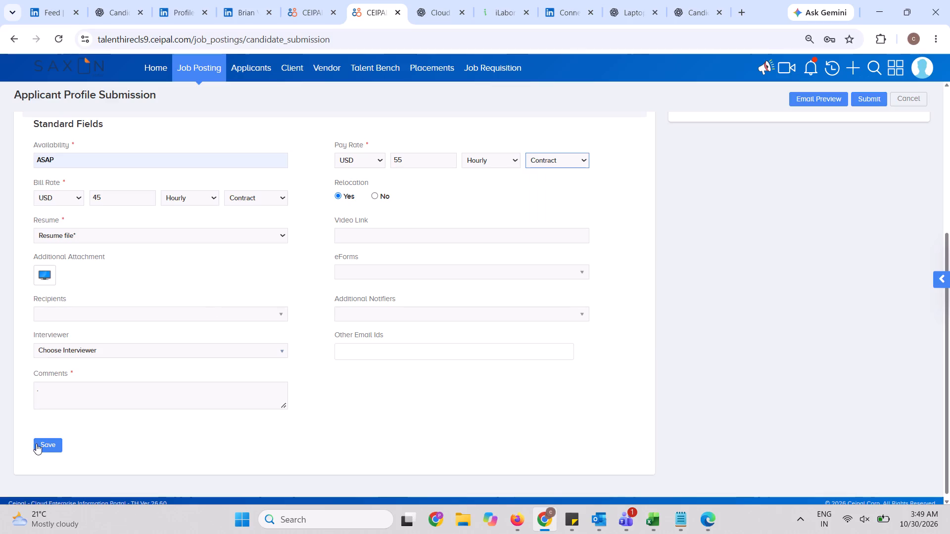
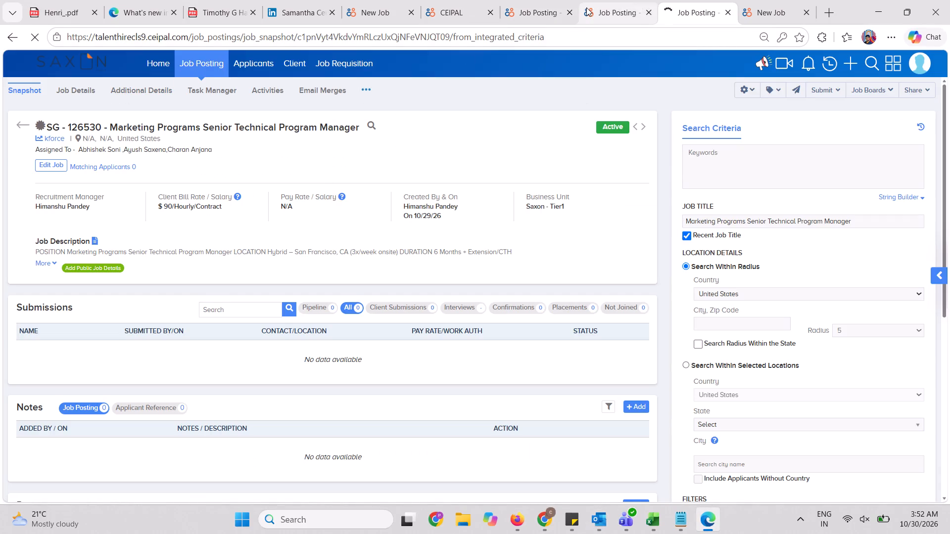
Close the first Job Posting browser tab, keeping the Marketing Programs Senior Technical Program Manager posting's tab open.
click(572, 11)
click(572, 11)
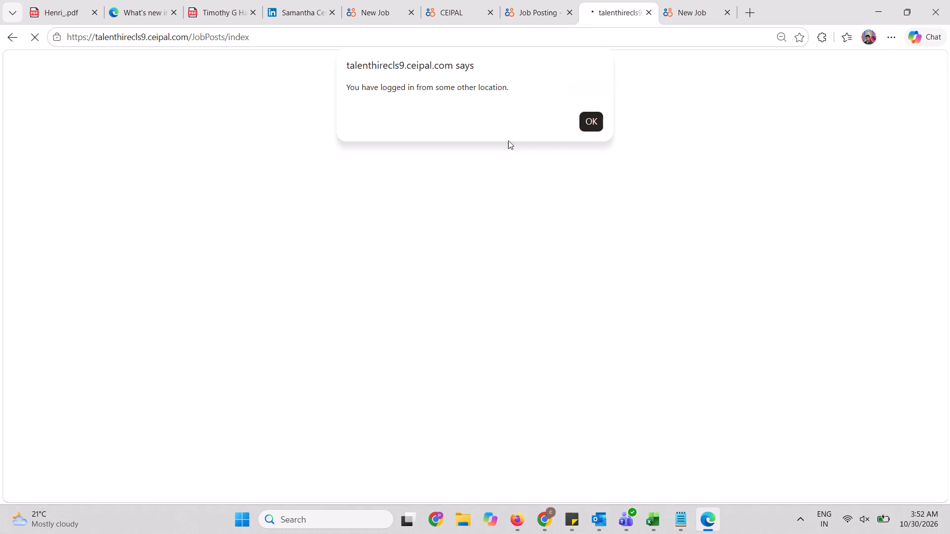
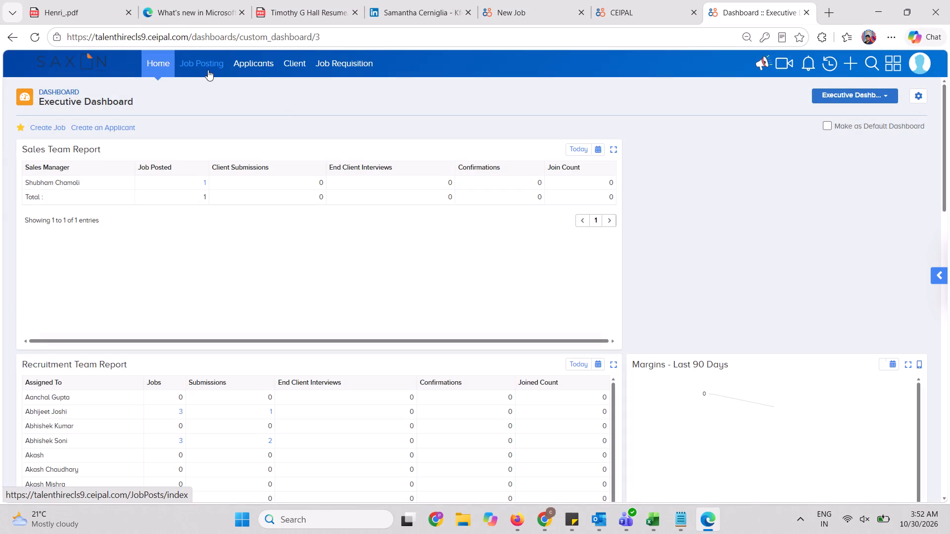
click(209, 69)
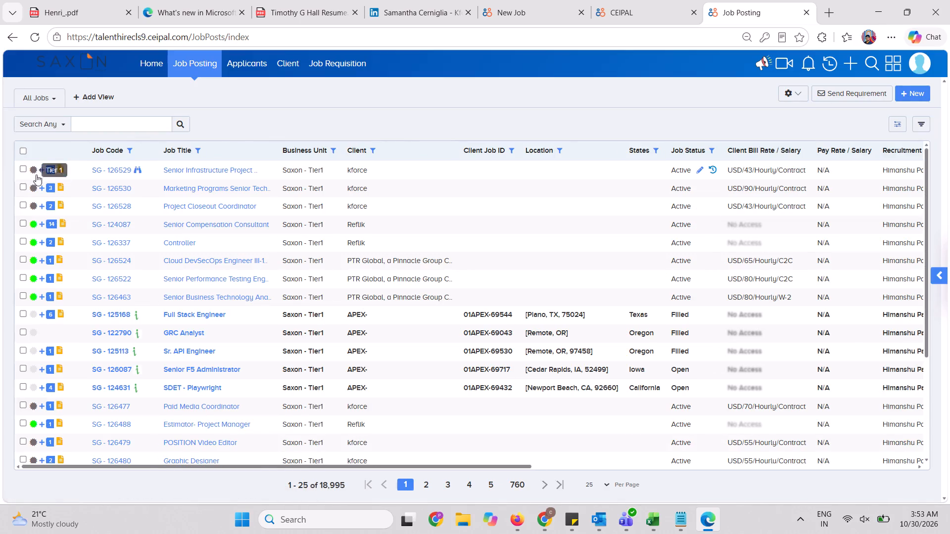
click(39, 169)
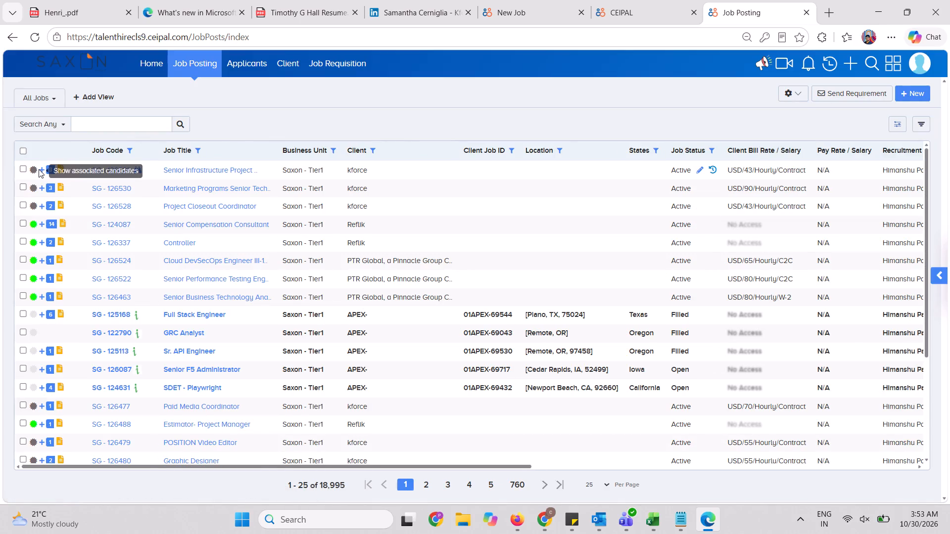
click(42, 168)
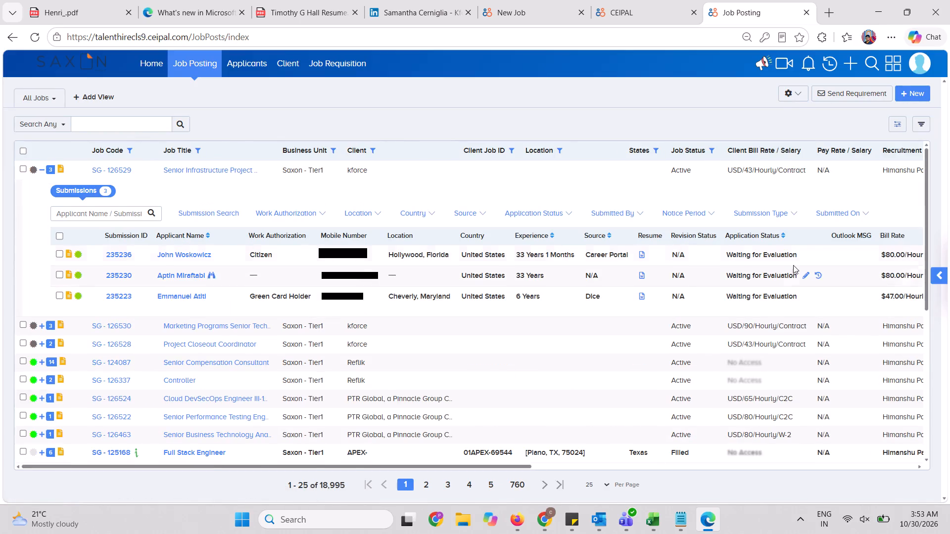
click(807, 255)
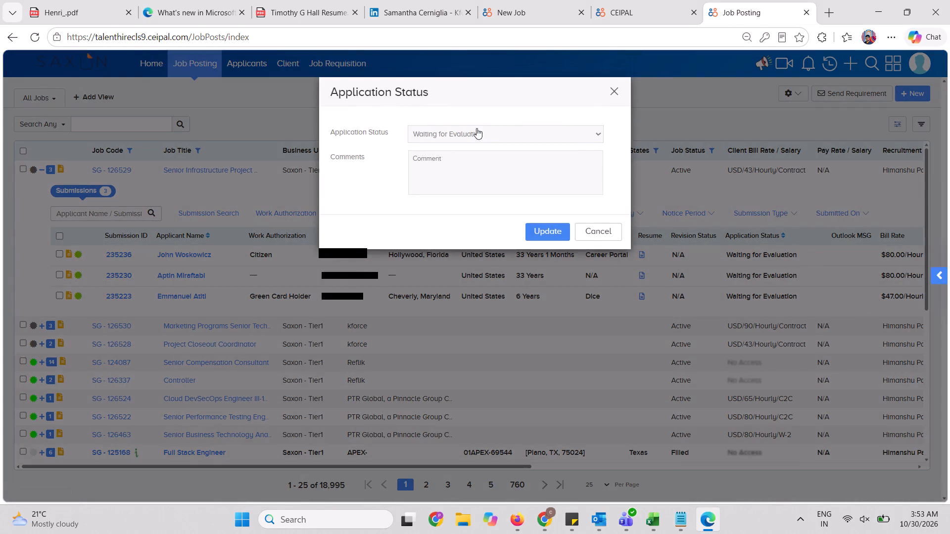
click(478, 136)
click(430, 261)
click(434, 181)
key(period)
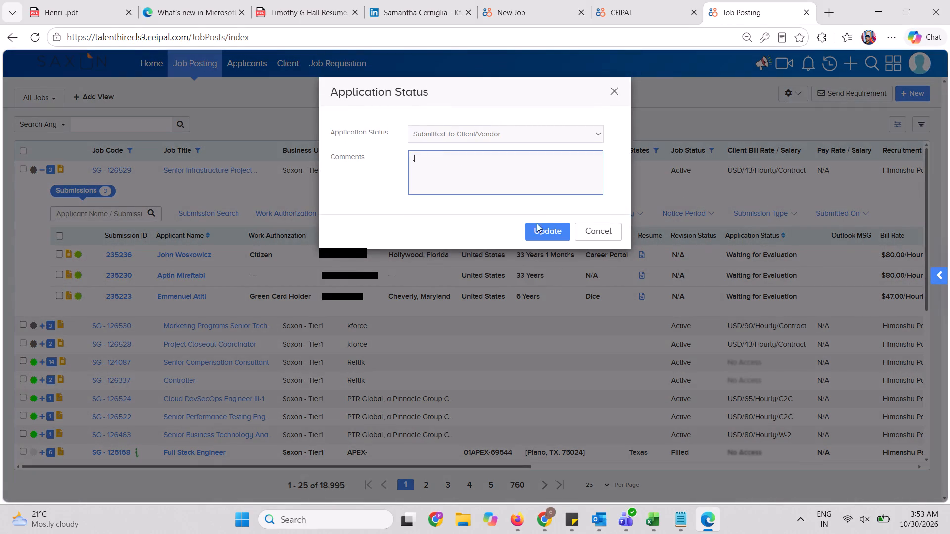
click(542, 226)
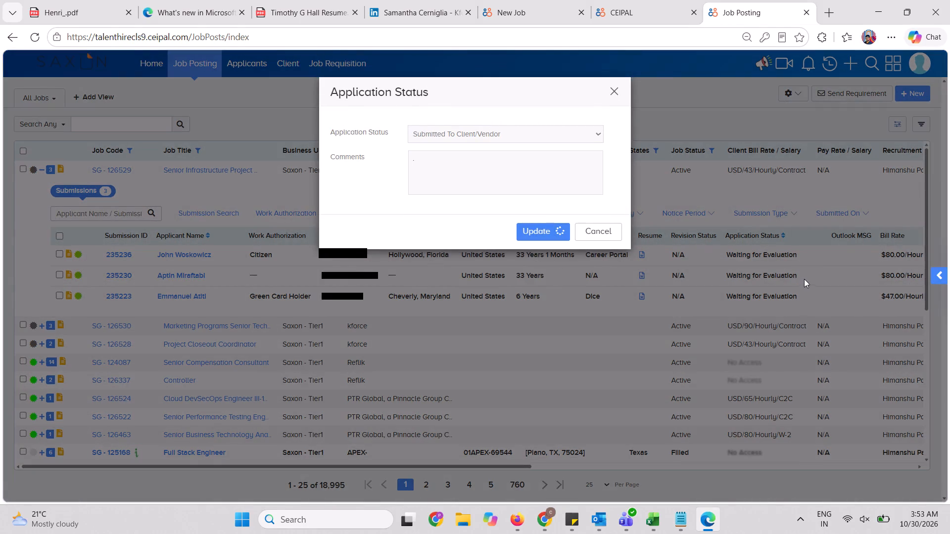
click(806, 276)
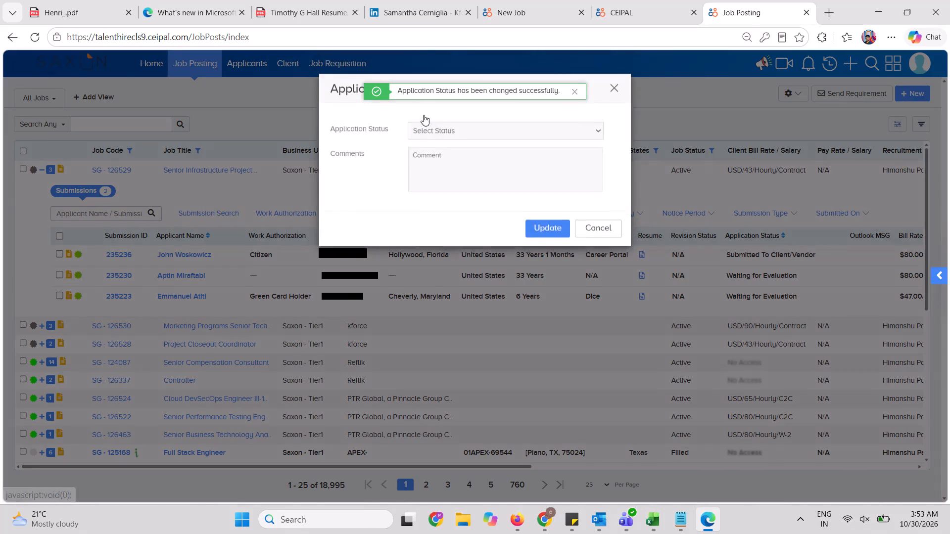
click(439, 124)
click(449, 132)
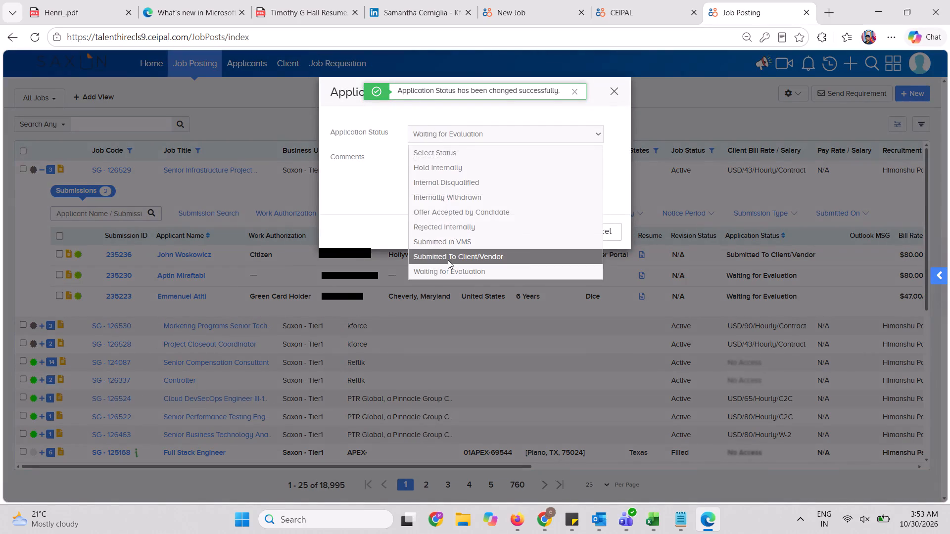
click(448, 261)
click(437, 176)
key(period)
click(557, 233)
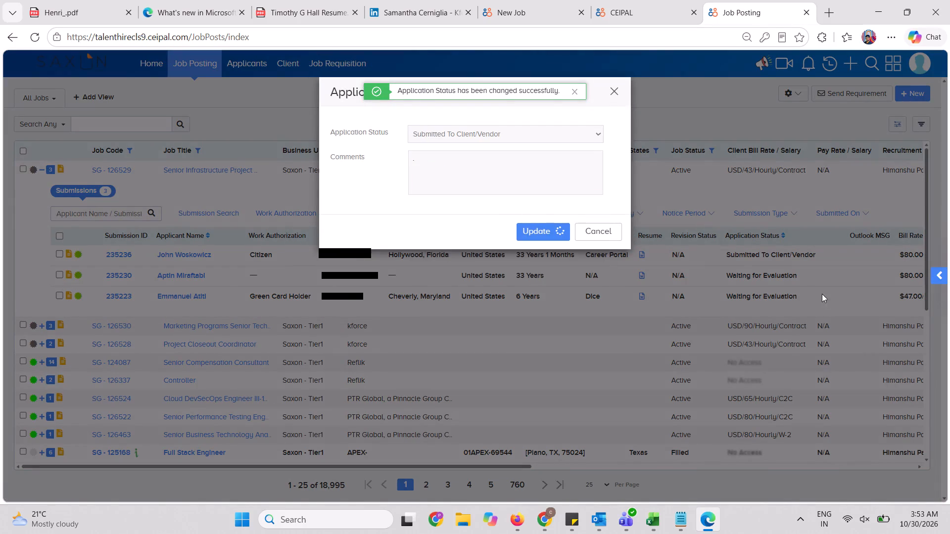
click(807, 294)
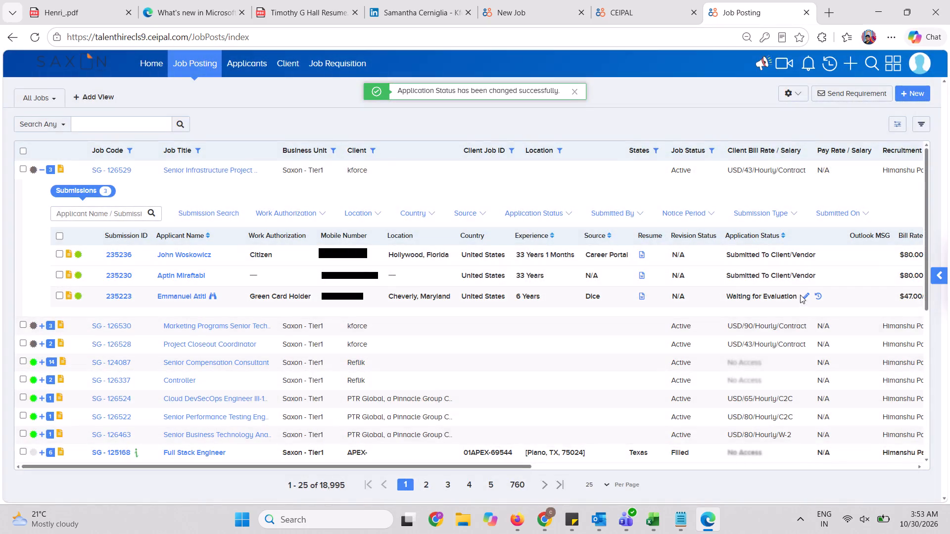
click(804, 296)
click(432, 125)
click(440, 130)
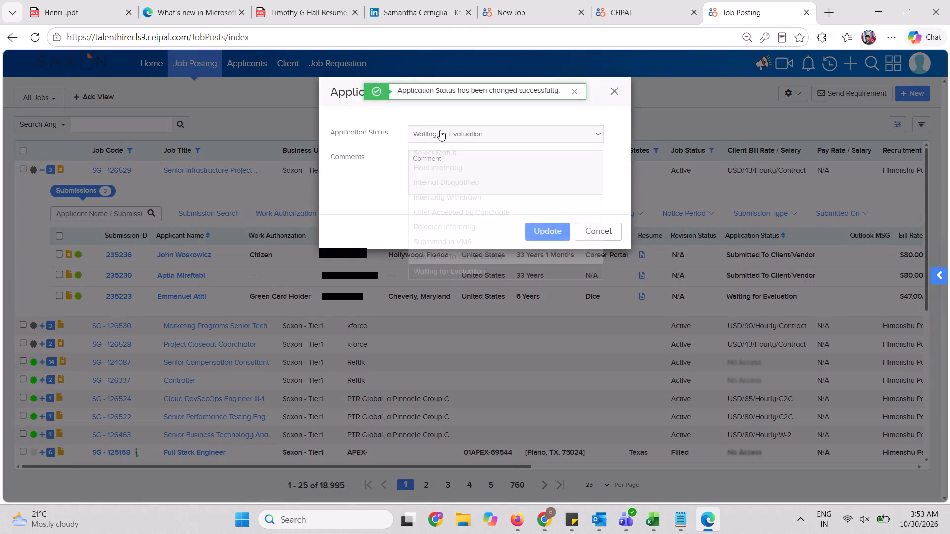
click(473, 258)
click(458, 168)
key(period)
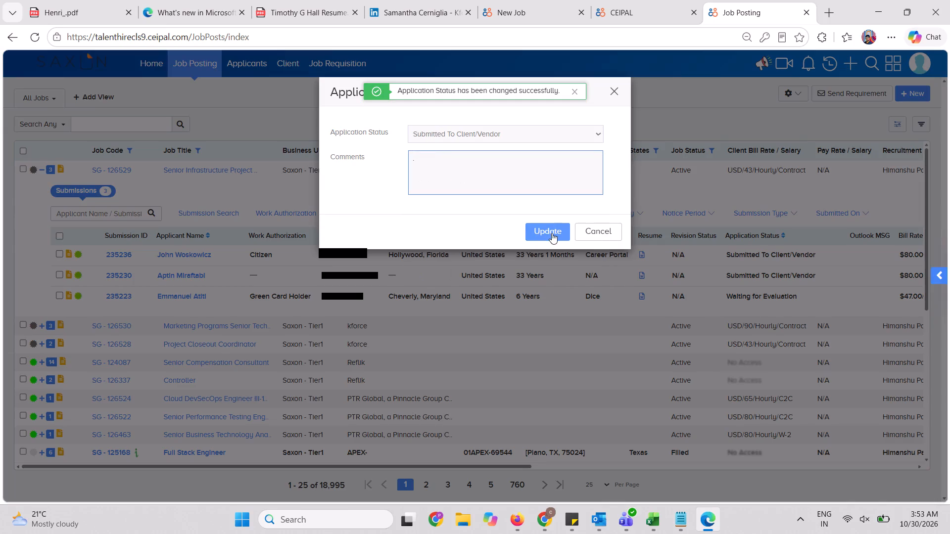
click(552, 233)
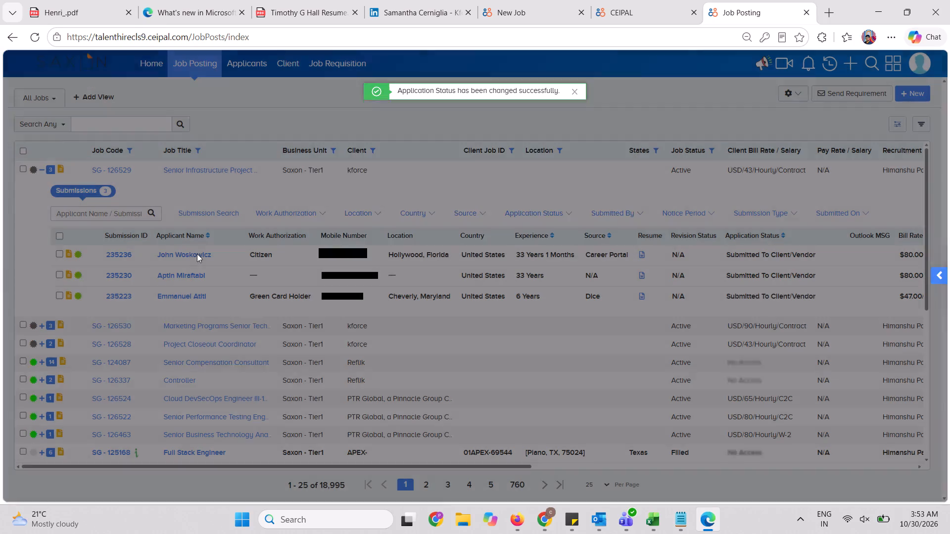
scroll(38, 217, up, 1)
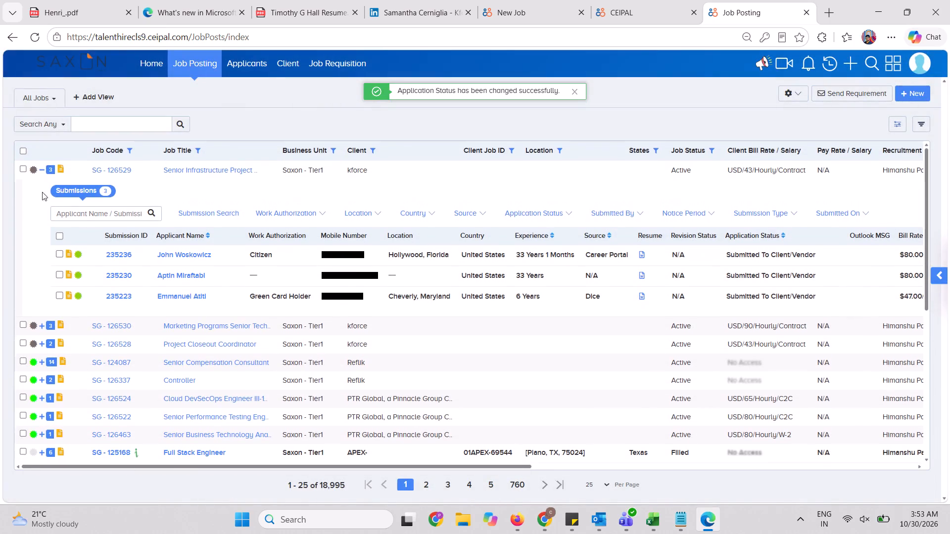
click(42, 169)
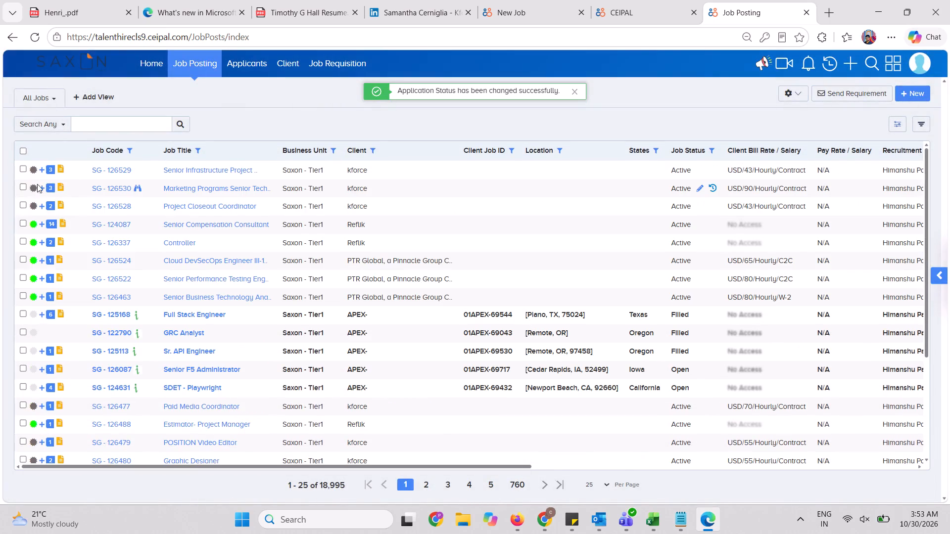
click(43, 186)
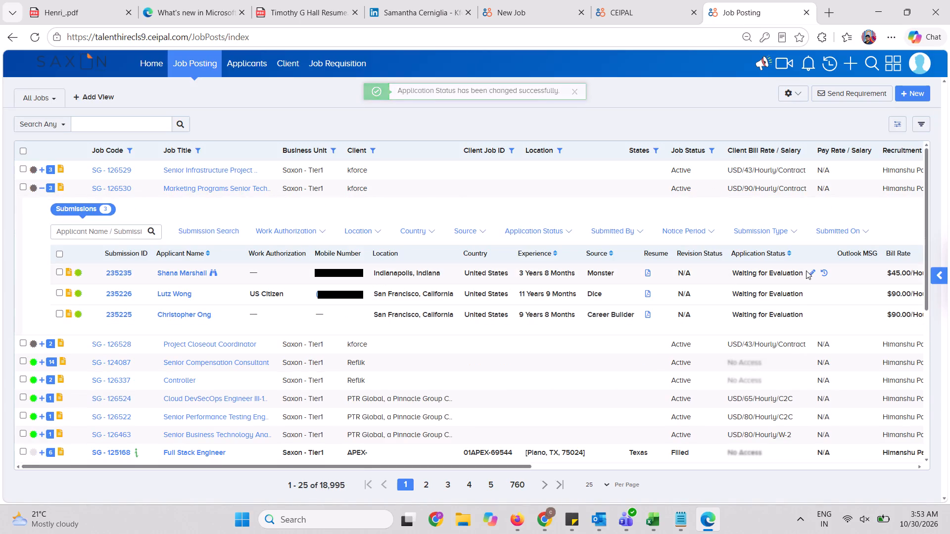
click(810, 272)
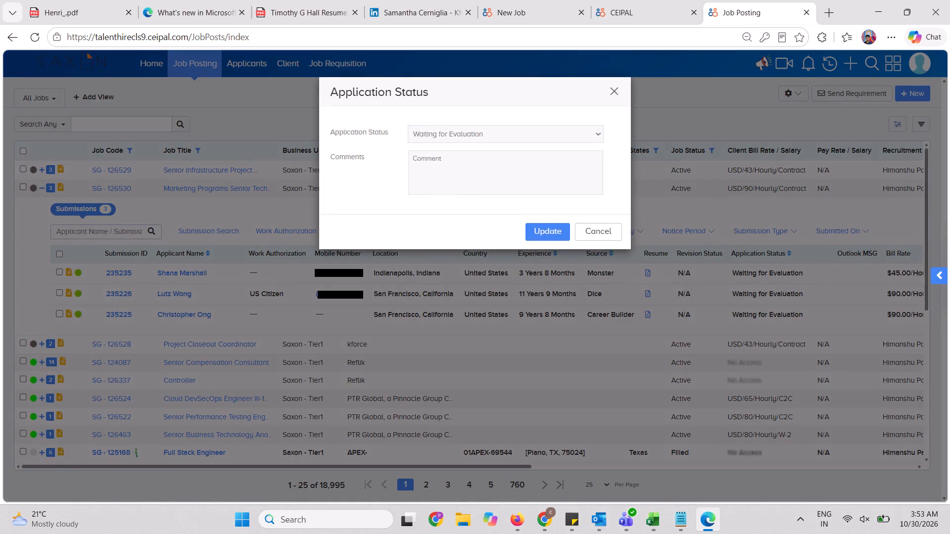
click(458, 137)
click(467, 255)
click(439, 165)
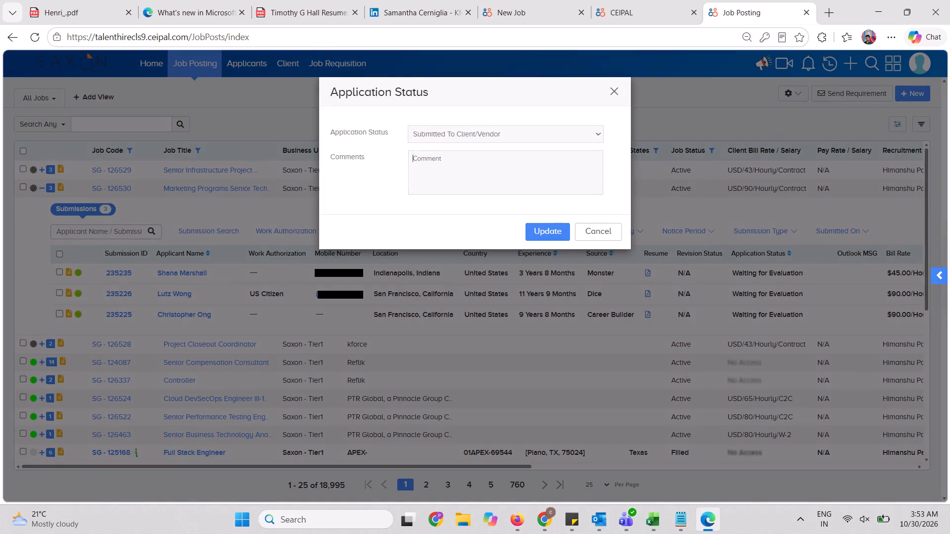
key(period)
click(540, 232)
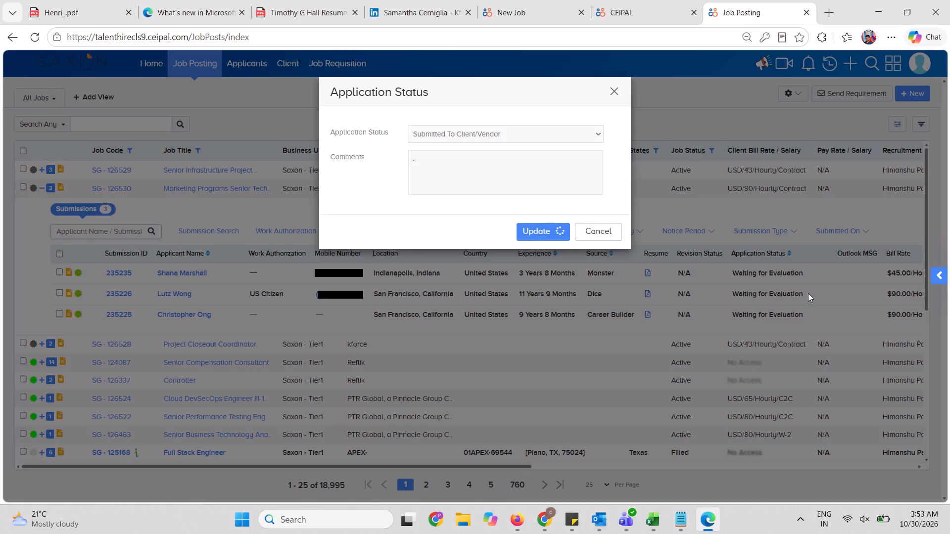
click(808, 295)
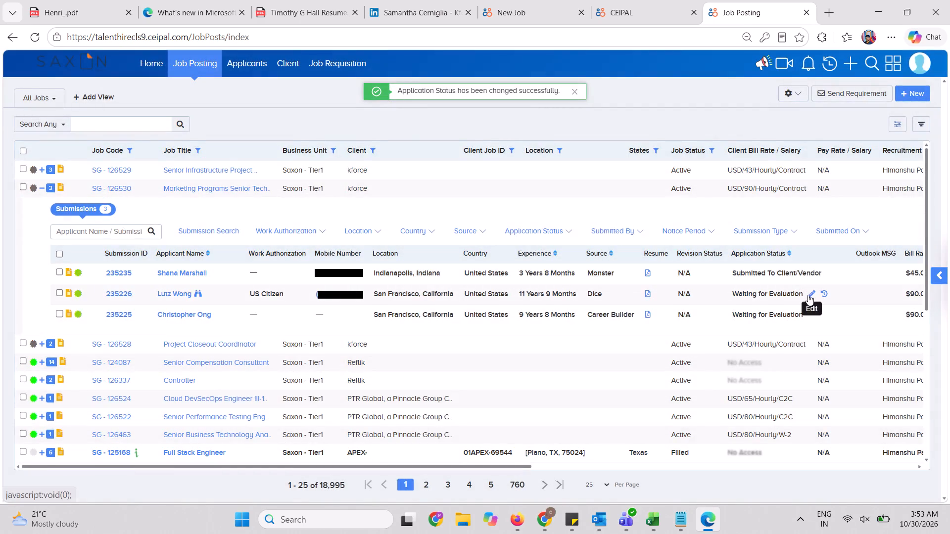
click(432, 129)
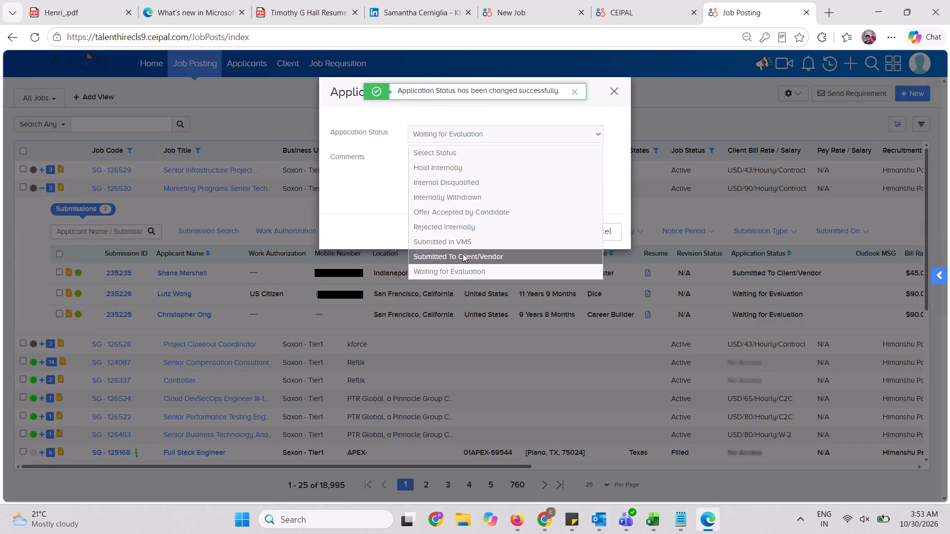
click(463, 255)
click(430, 165)
key(period)
click(530, 226)
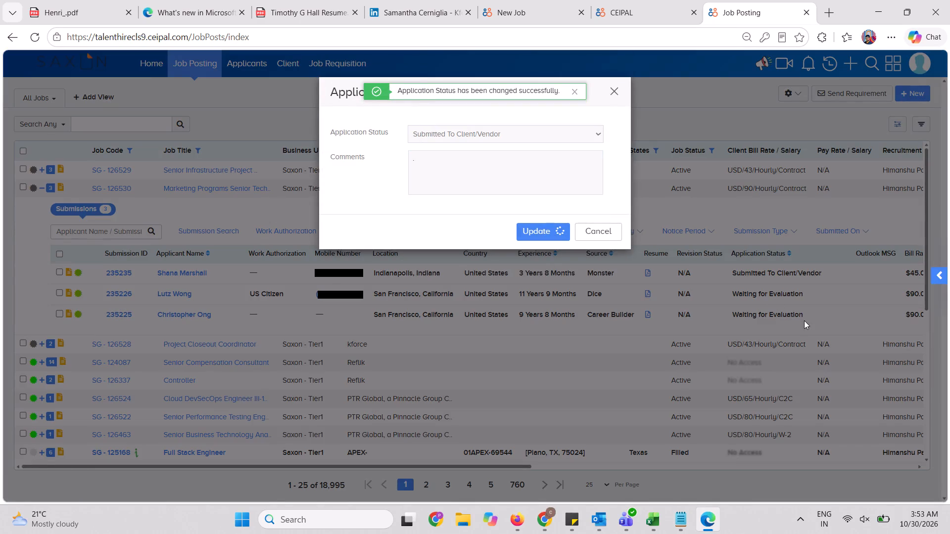
click(809, 315)
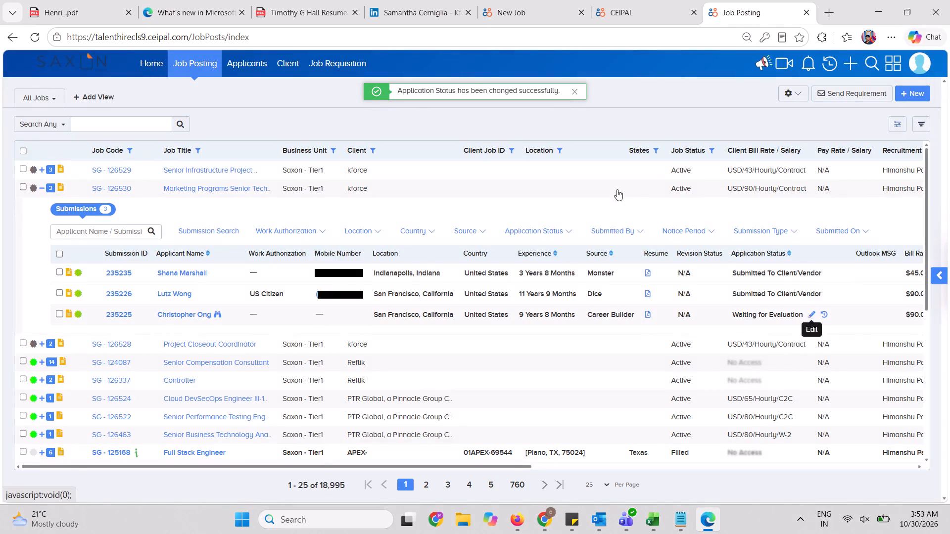
click(481, 140)
click(484, 251)
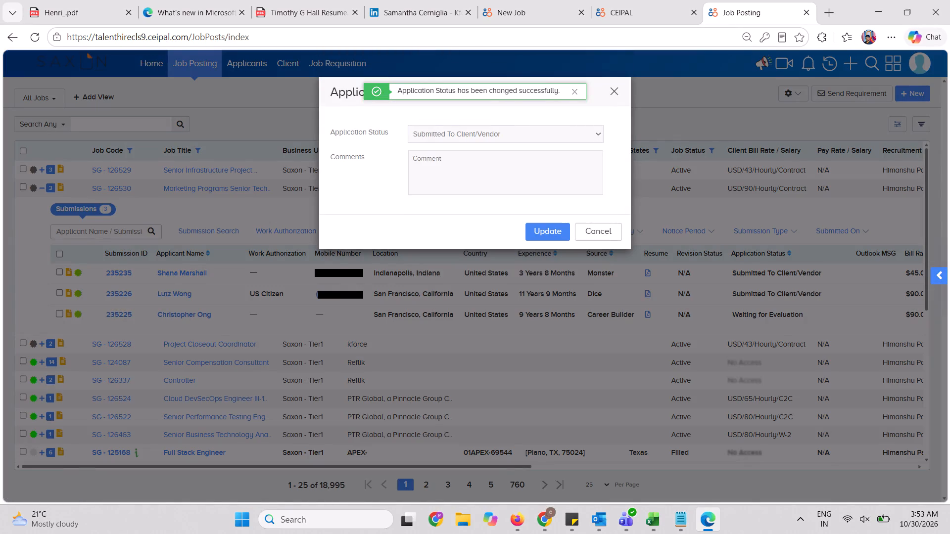
click(422, 158)
key(period)
click(534, 220)
click(549, 235)
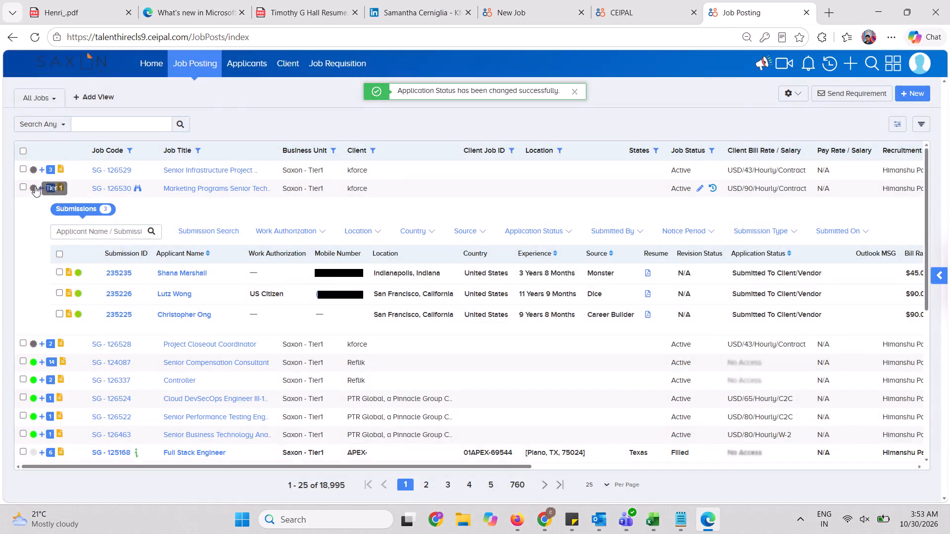
click(42, 186)
click(42, 172)
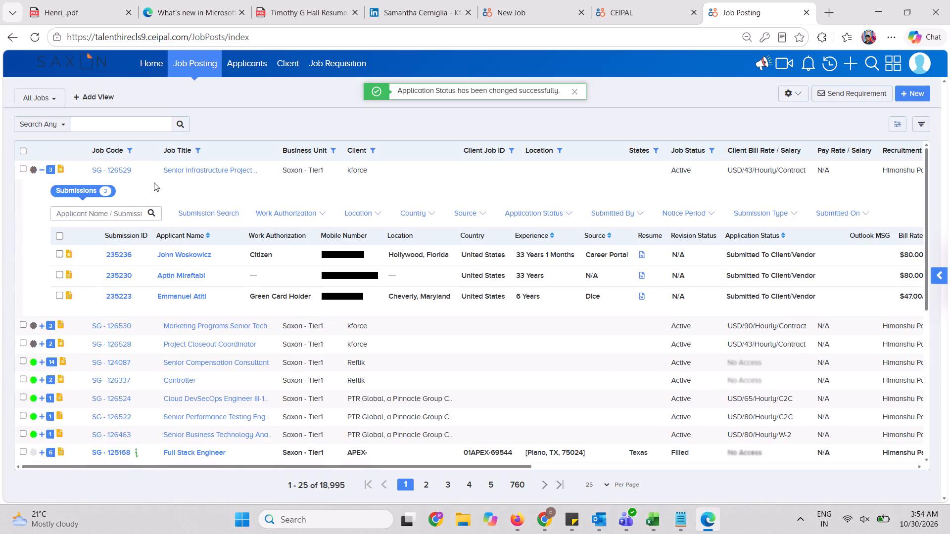
click(41, 168)
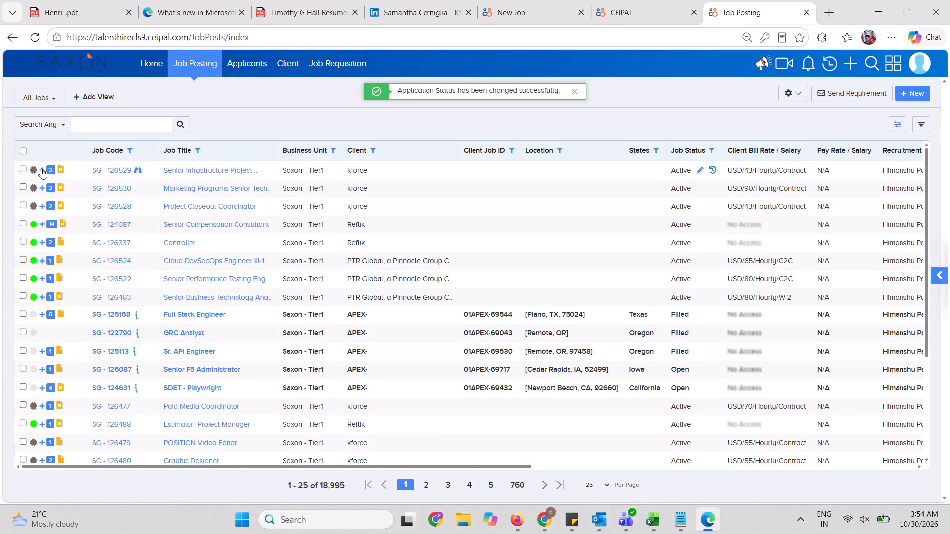
click(41, 204)
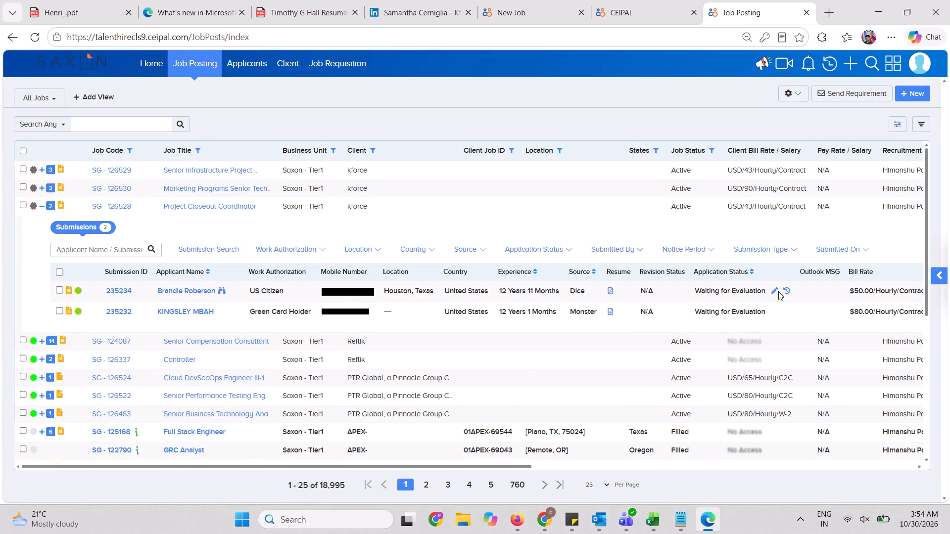
click(772, 293)
click(438, 137)
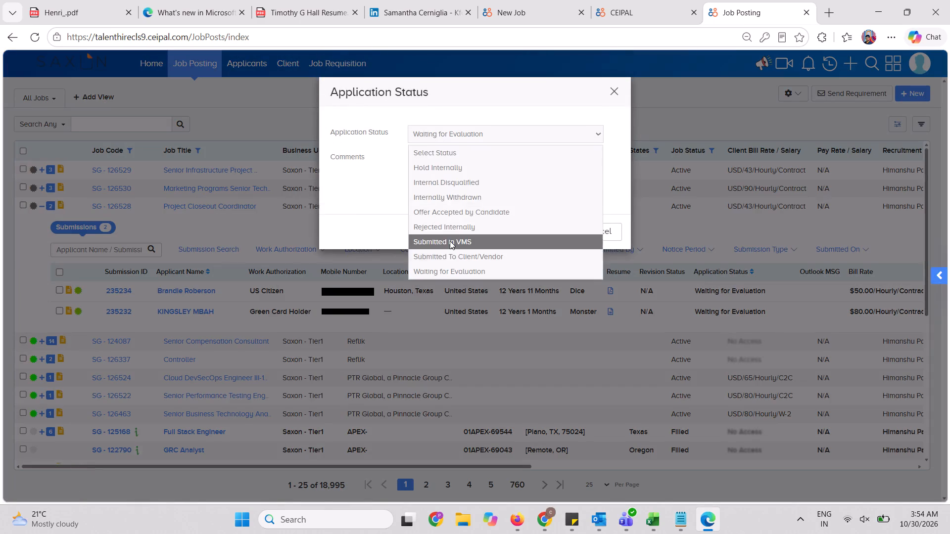
click(455, 255)
click(453, 188)
key(period)
click(533, 233)
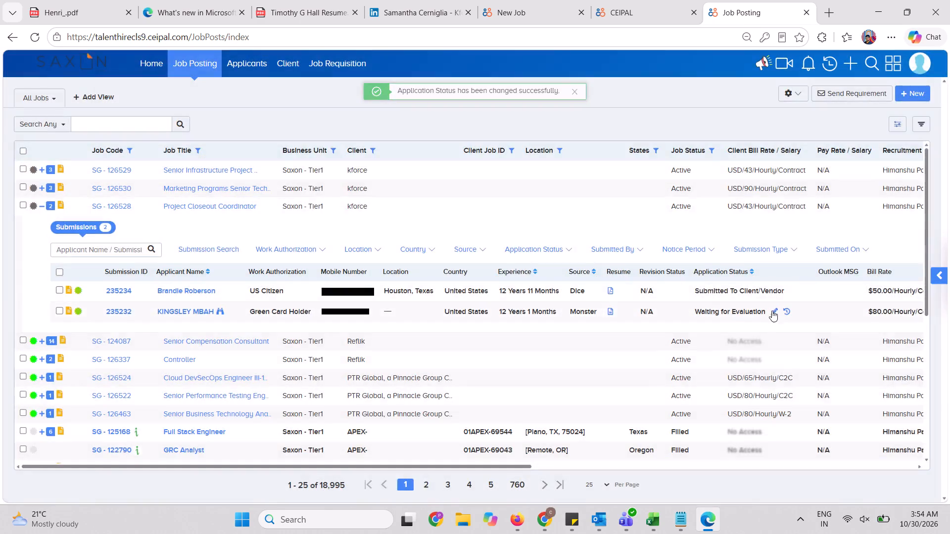
click(774, 312)
click(443, 137)
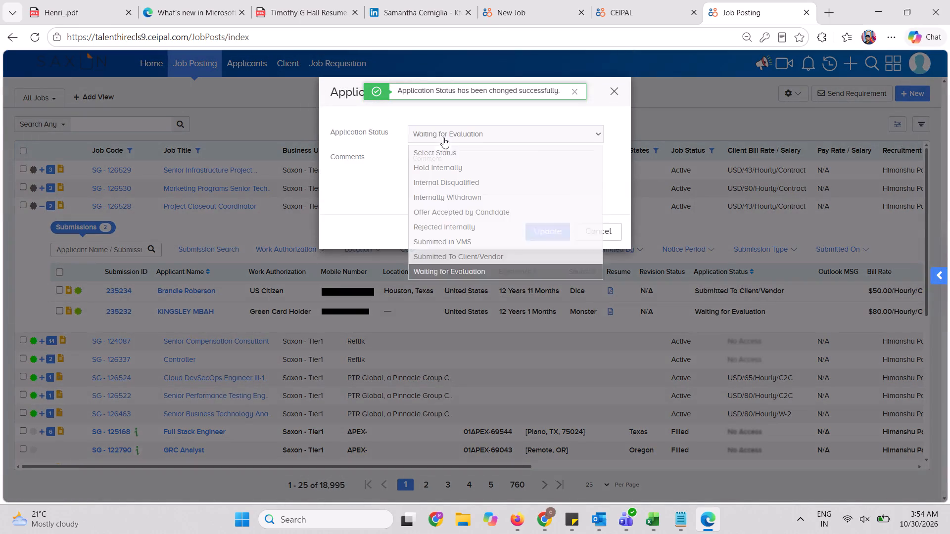
click(442, 252)
click(437, 163)
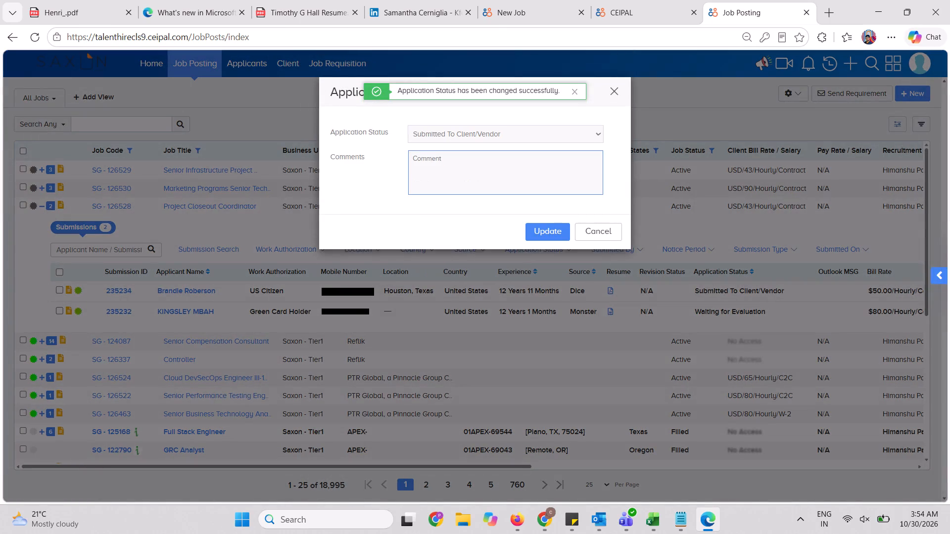
Add the comment "." and update the Monster-sourced candidate's application status to Submitted To Client/Vendor for the Project Closeout Coordinator job.
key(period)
click(540, 235)
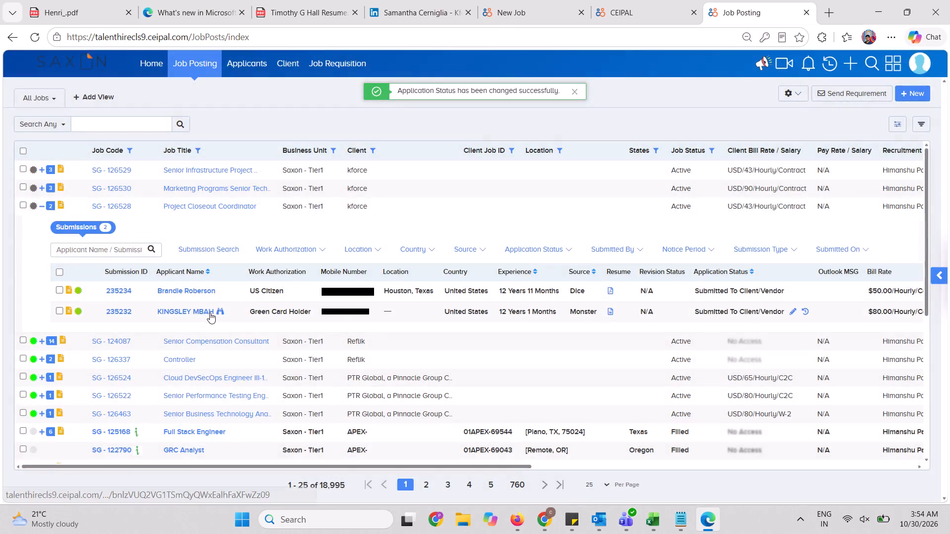
scroll(210, 312, up, 1)
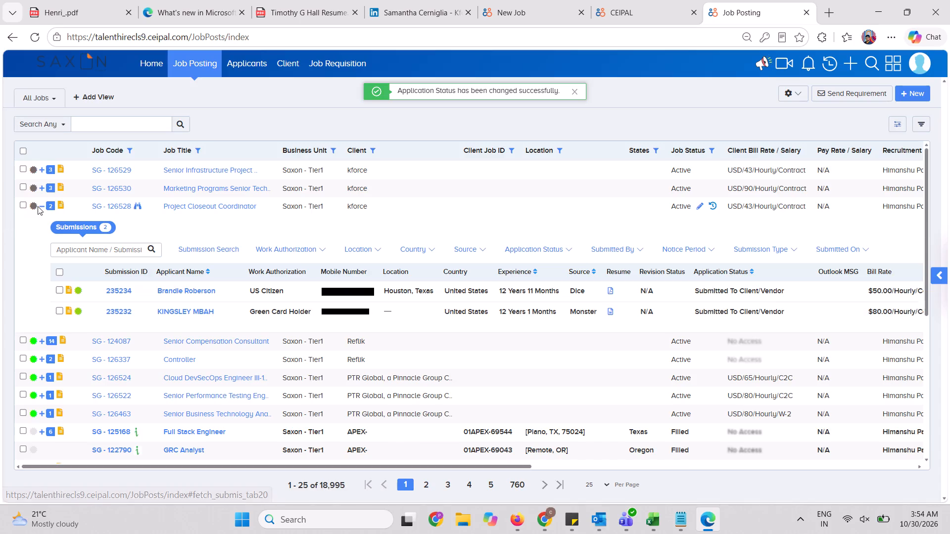
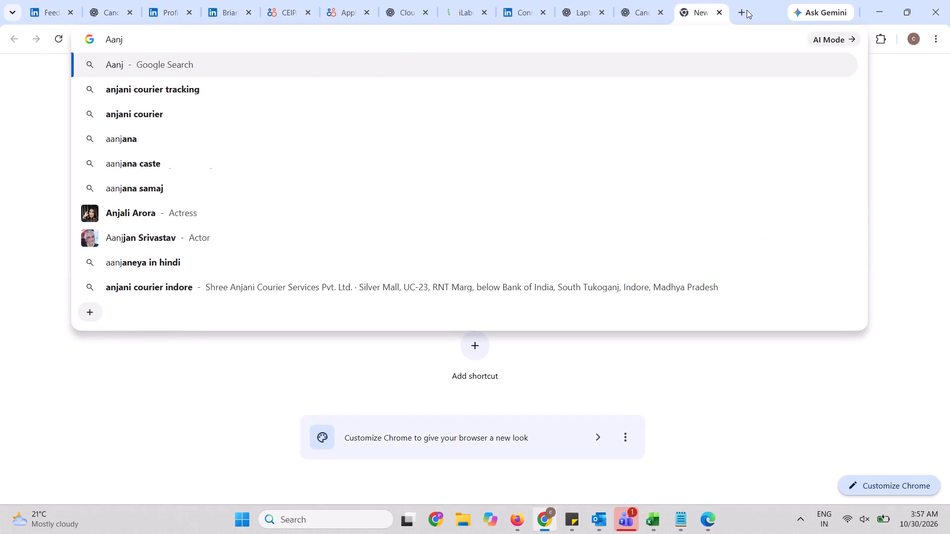
Search Google for "Aanjana kuldevi" in the new tab.
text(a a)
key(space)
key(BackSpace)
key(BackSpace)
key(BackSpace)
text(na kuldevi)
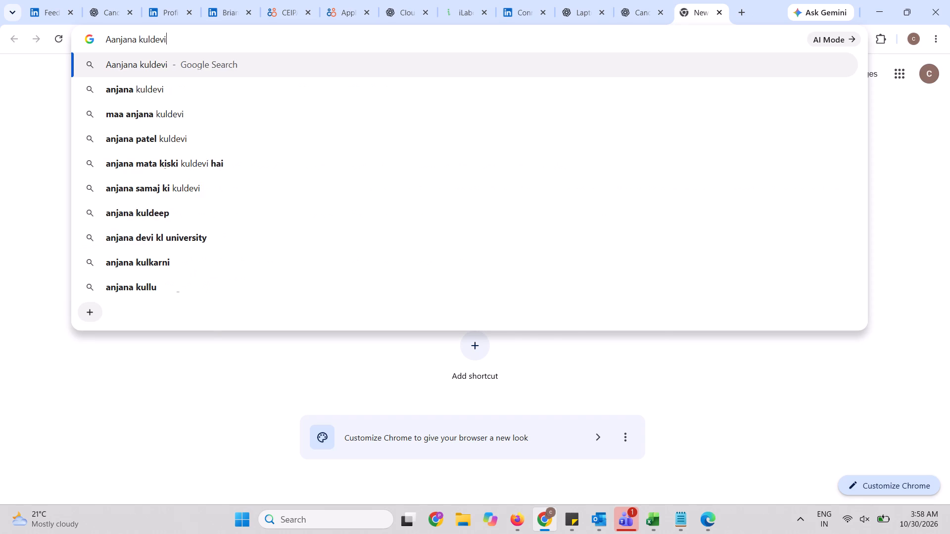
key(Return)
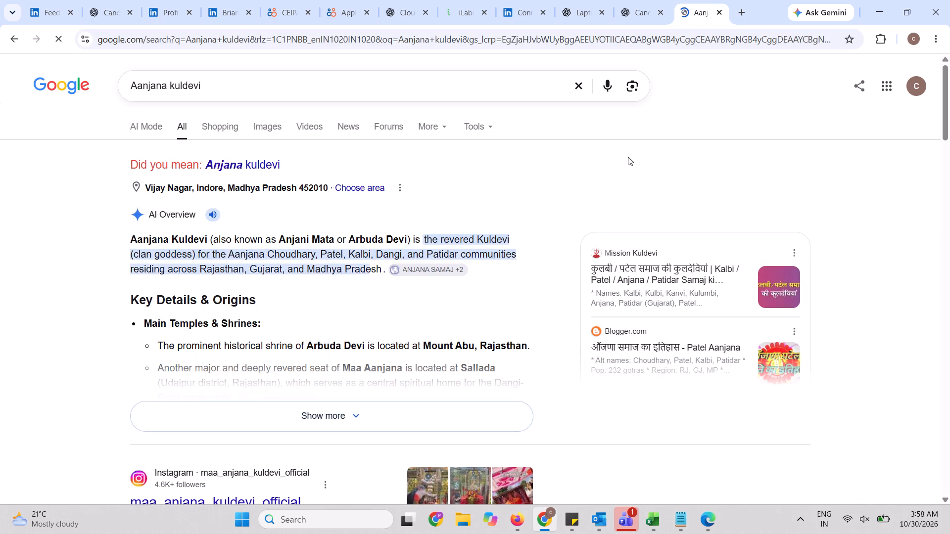
Look through the web and image search results for "Aanjana kuldevi" and close the search page.
scroll(612, 186, down, 2)
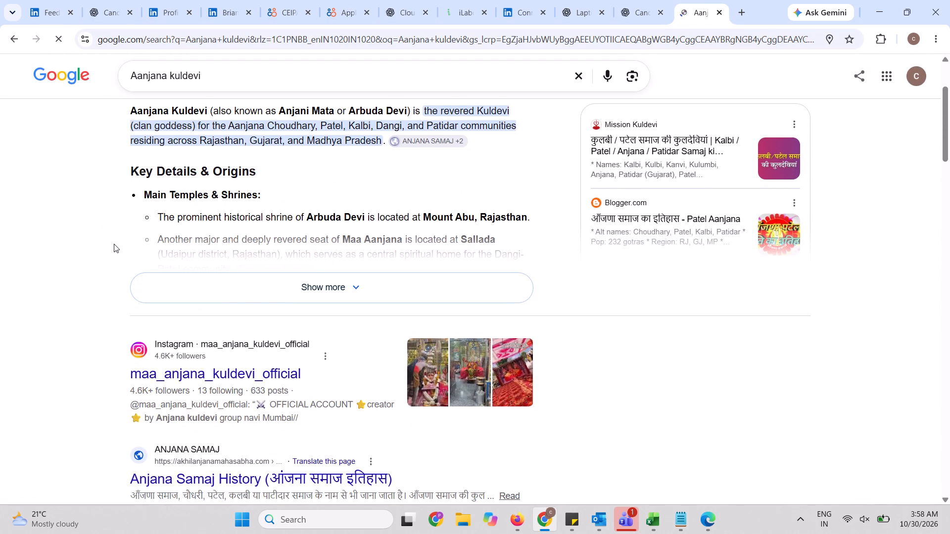
scroll(114, 244, up, 4)
click(258, 128)
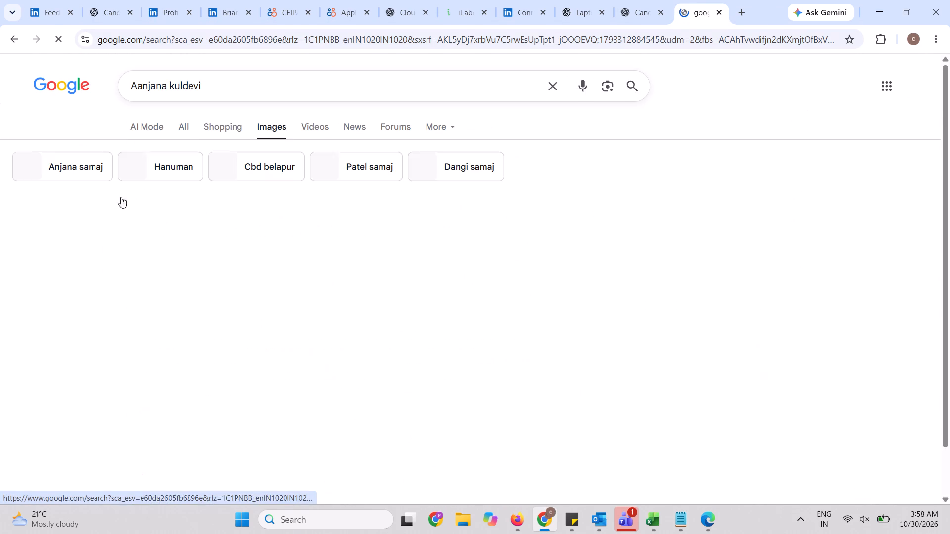
scroll(293, 320, down, 2)
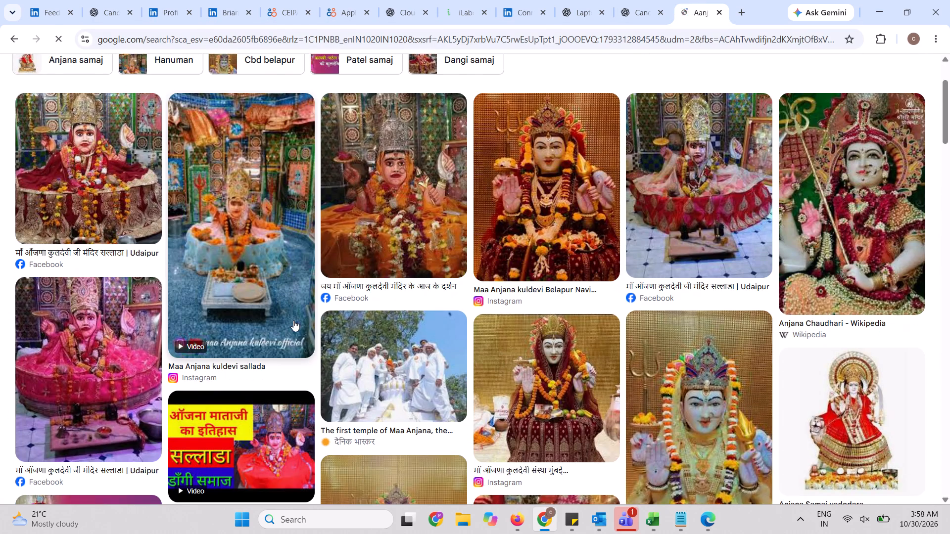
scroll(293, 320, down, 2)
click(13, 41)
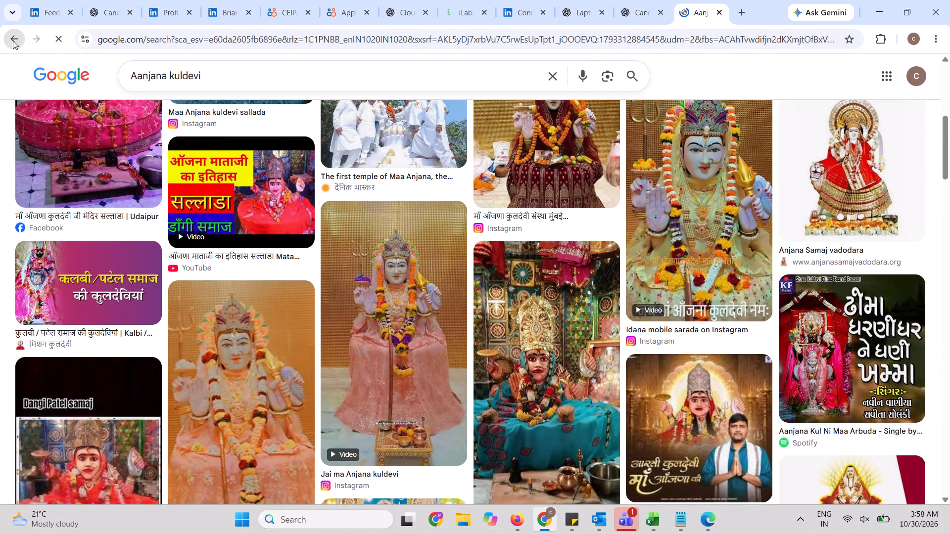
scroll(0, 275, down, 7)
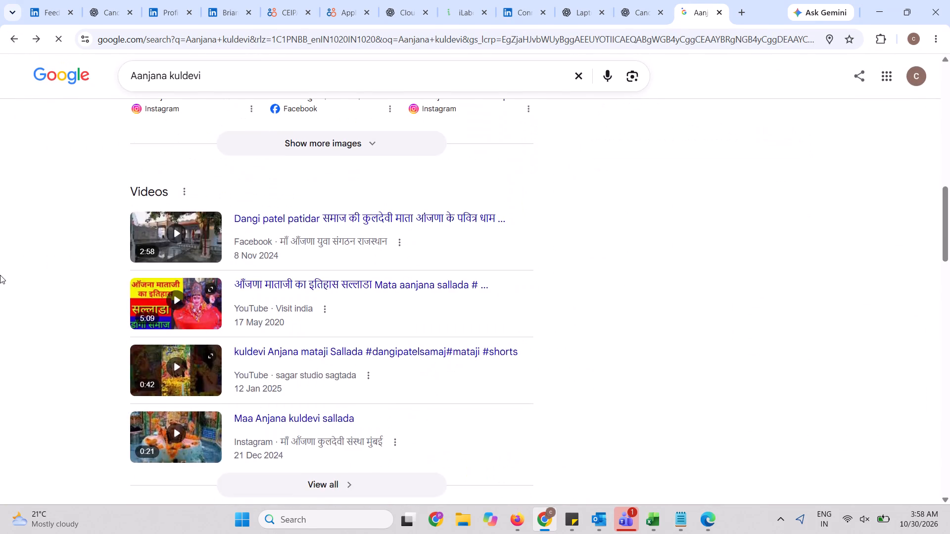
scroll(0, 275, down, 7)
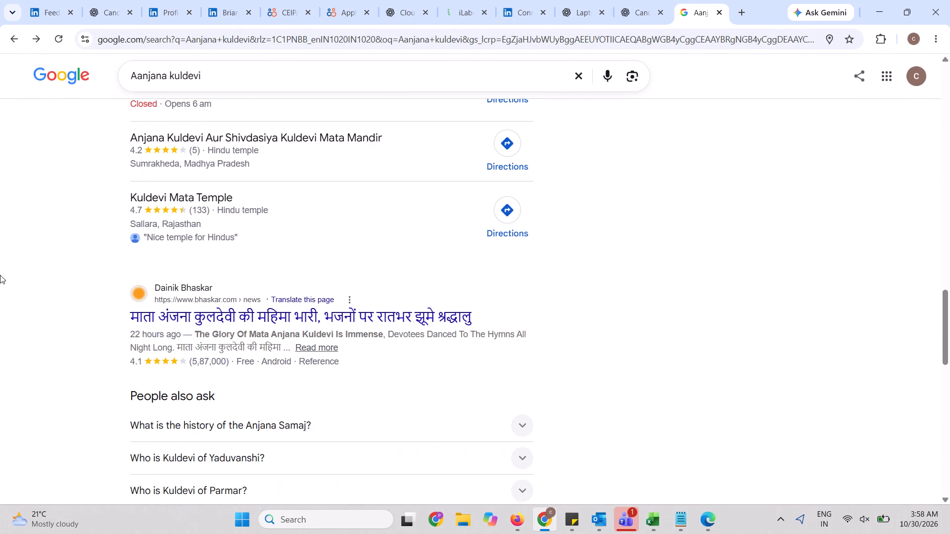
scroll(40, 330, down, 2)
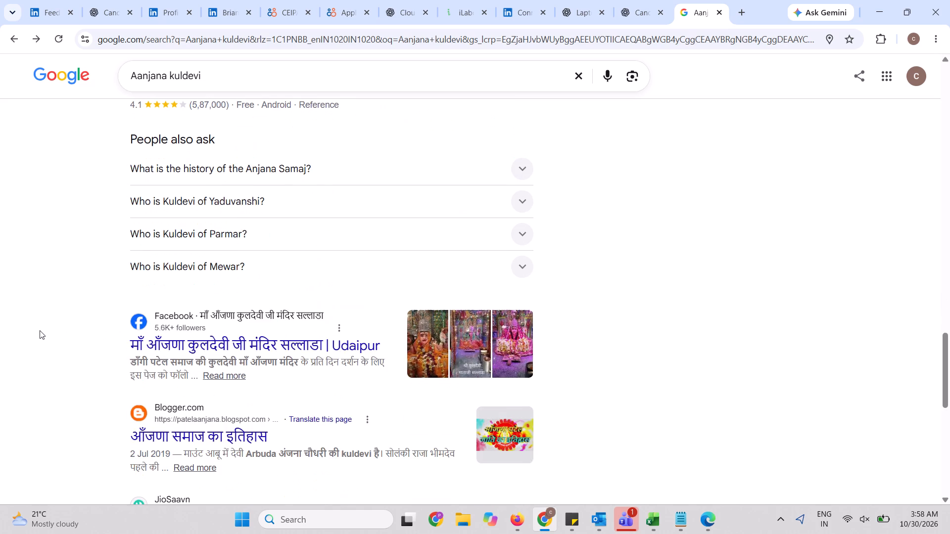
scroll(40, 330, down, 4)
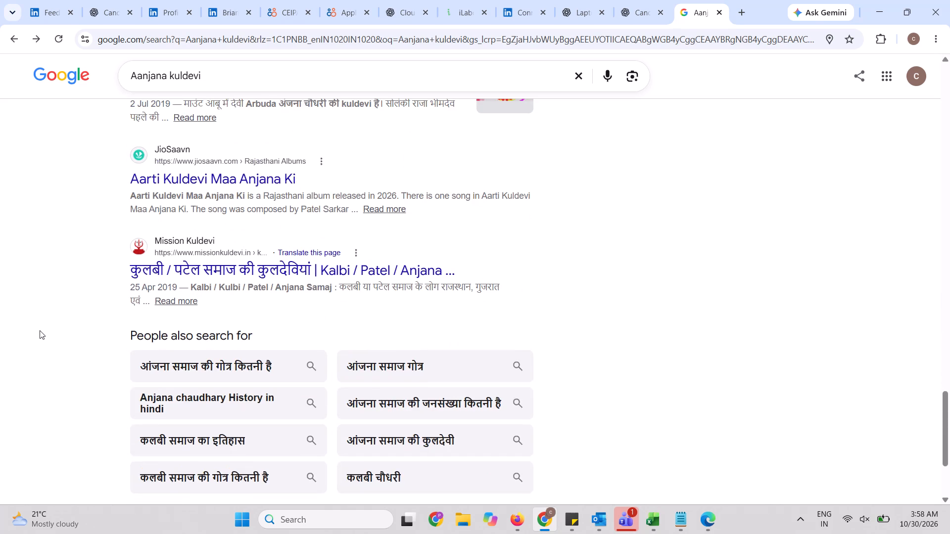
scroll(40, 330, down, 4)
click(717, 13)
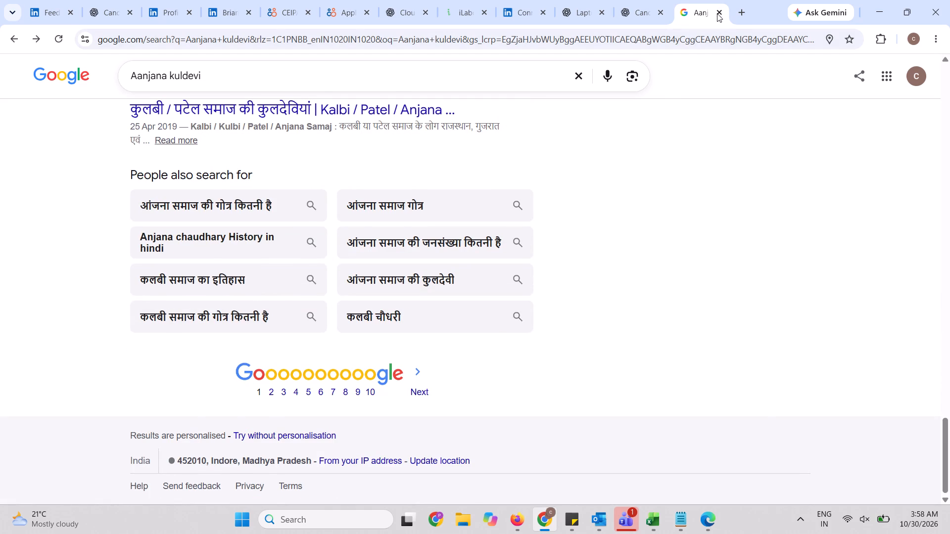
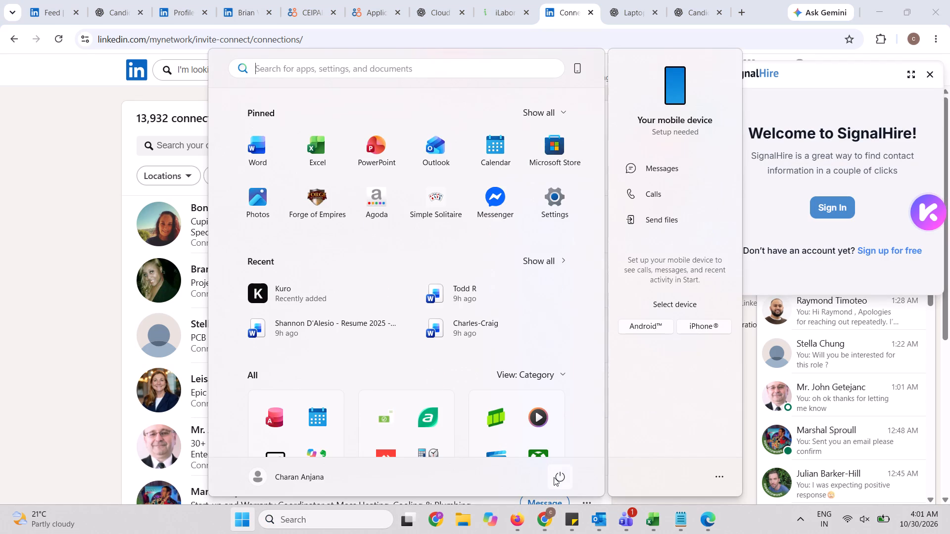
Open the computer's power options for shutting down, locking or restarting the PC.
click(557, 477)
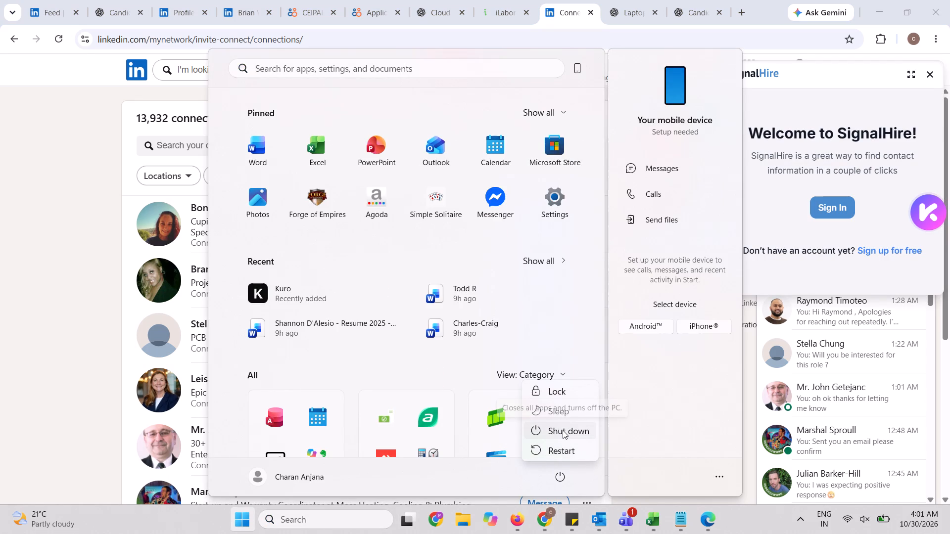